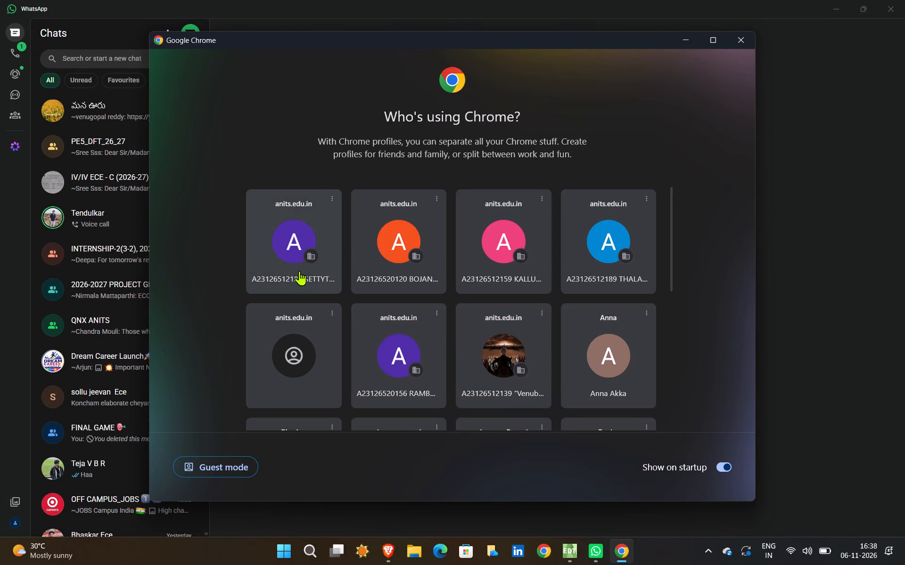
Open Chrome with the anits.edu.in school profile that has the orange avatar in the first row.
left_click(387, 263)
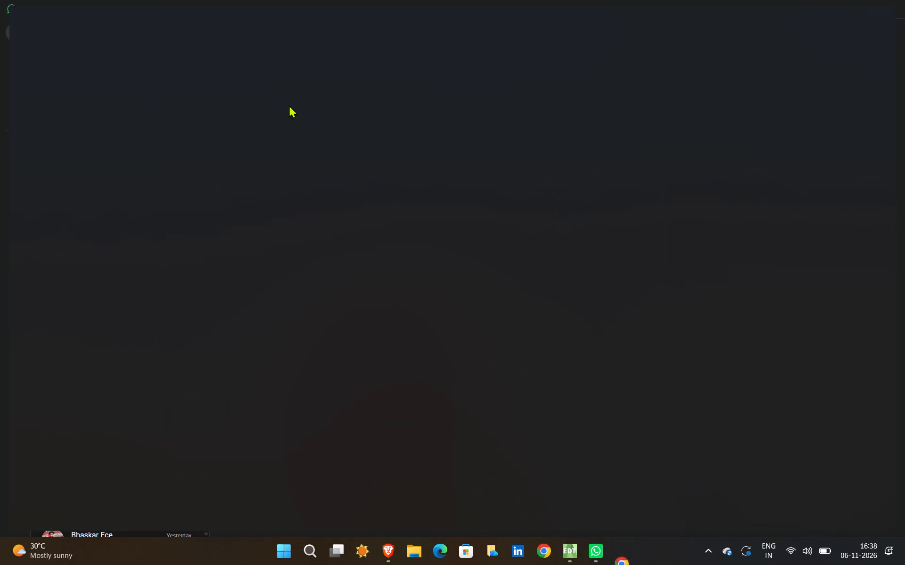
Enter "wh" as the start of a web address or search in the new tab.
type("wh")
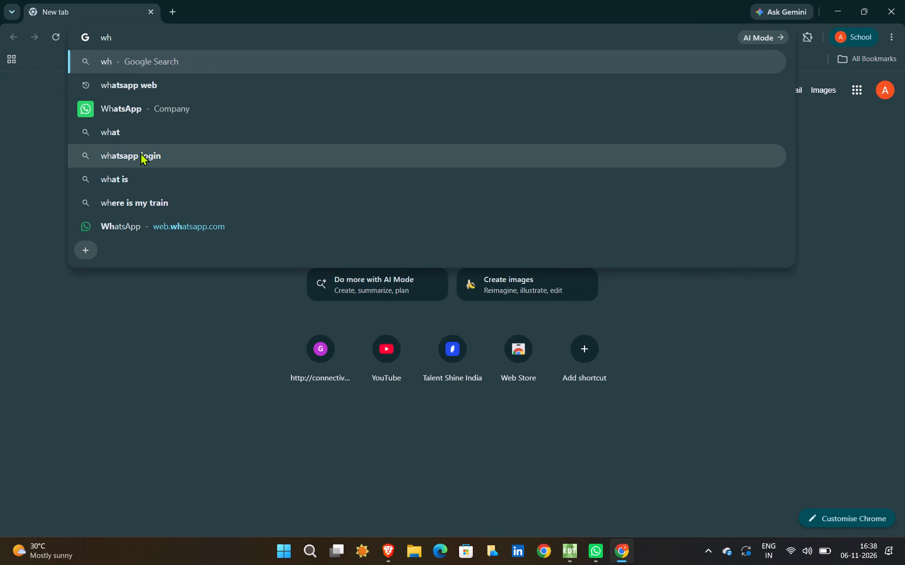
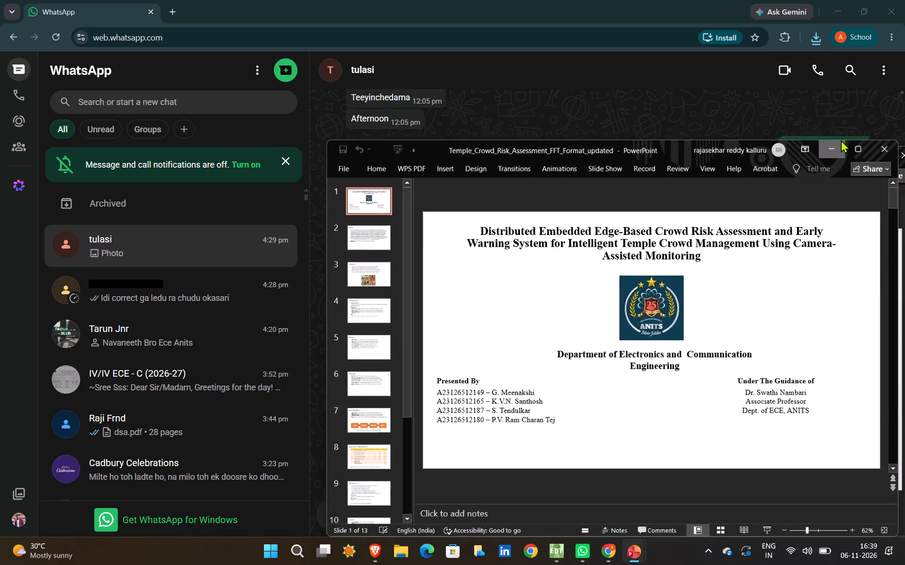
Close the Temple_Crowd_Risk_Assessment_FFT_Format_updated presentation.
left_click(879, 154)
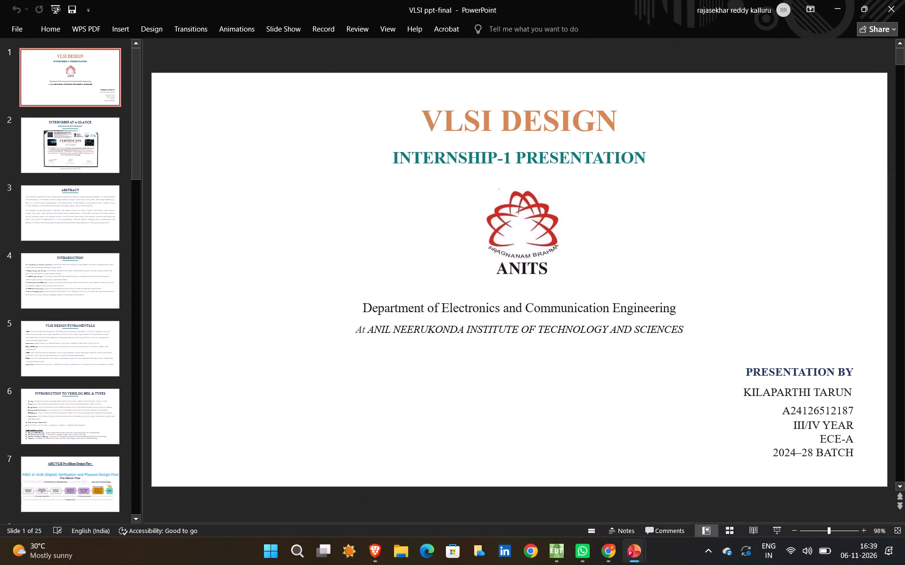
In the VLSI ppt-final presentation, open the "INTERNSHIP-1 PRESENTATION" subtitle on slide 1 for text editing at the number.
left_click(512, 158)
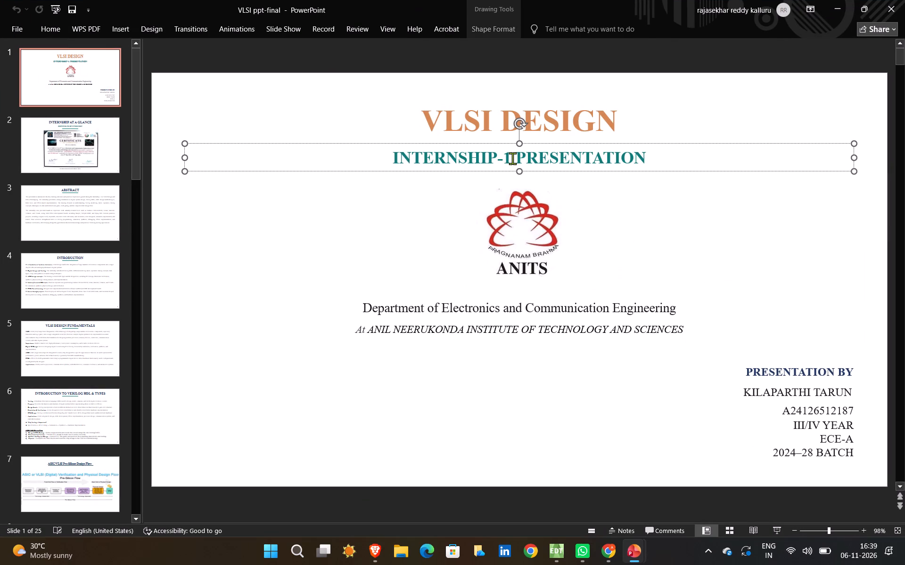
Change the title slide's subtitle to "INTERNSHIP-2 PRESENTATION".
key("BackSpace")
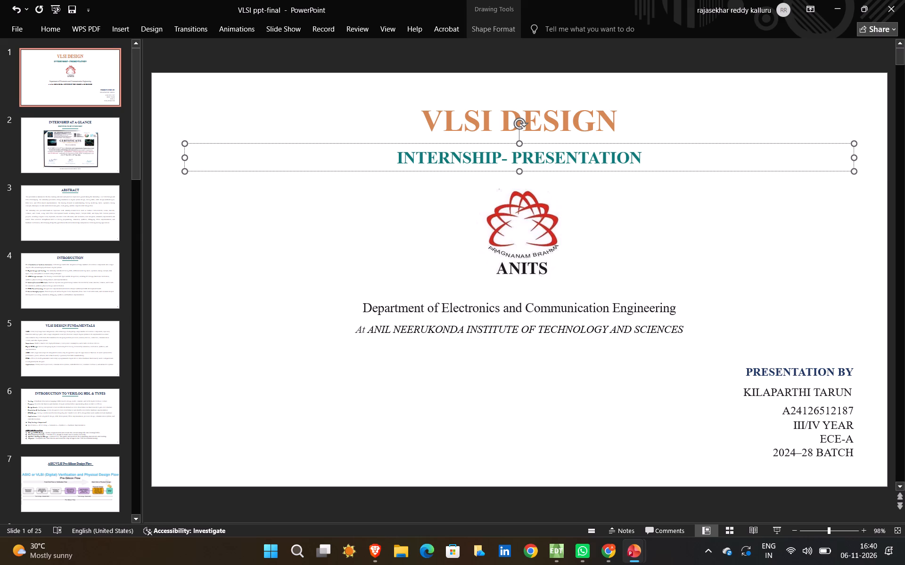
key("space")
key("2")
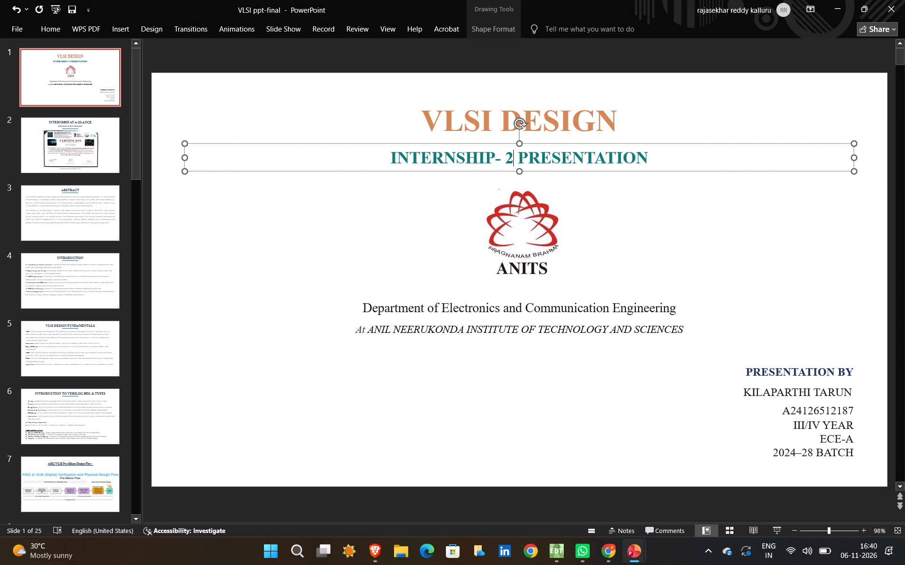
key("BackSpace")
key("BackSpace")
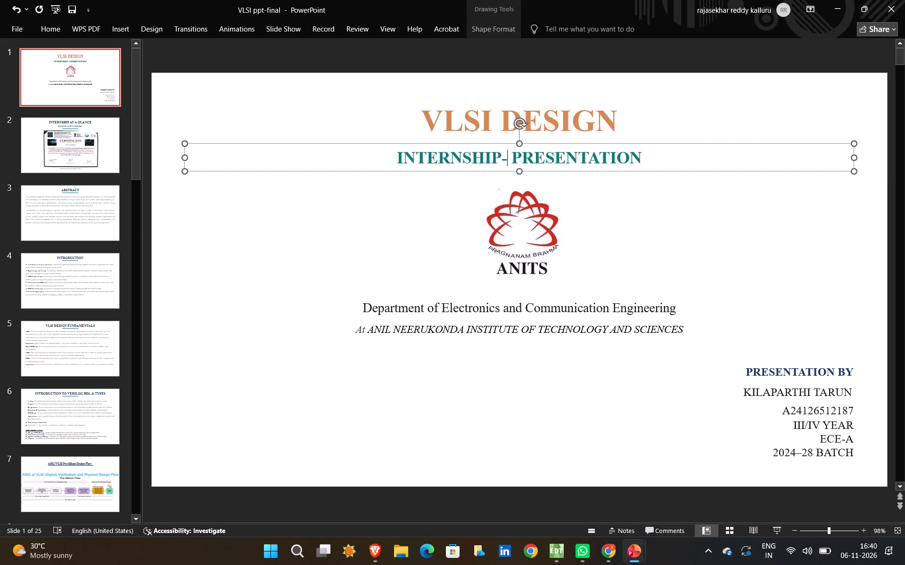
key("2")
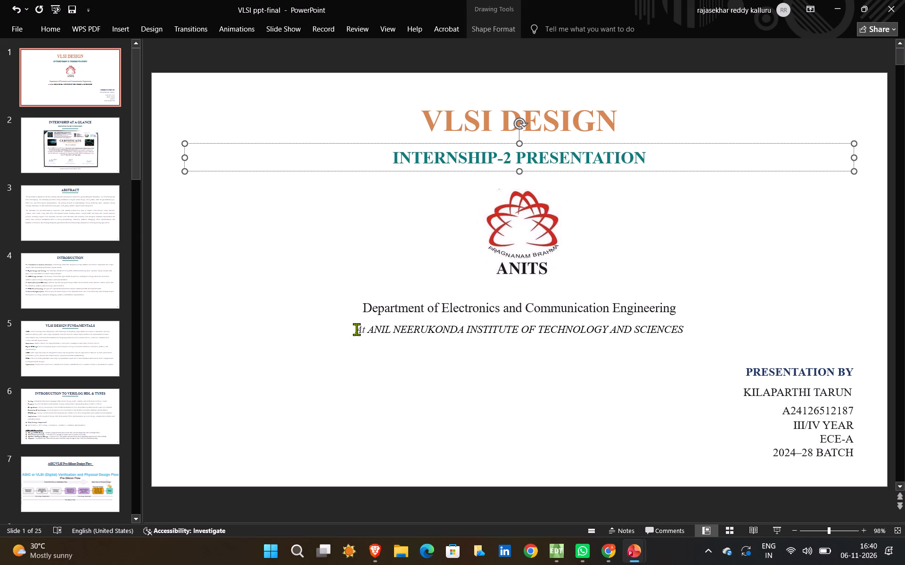
Remove the italic formatting from the institute name line on the title slide.
left_click_drag(356, 330, 701, 341)
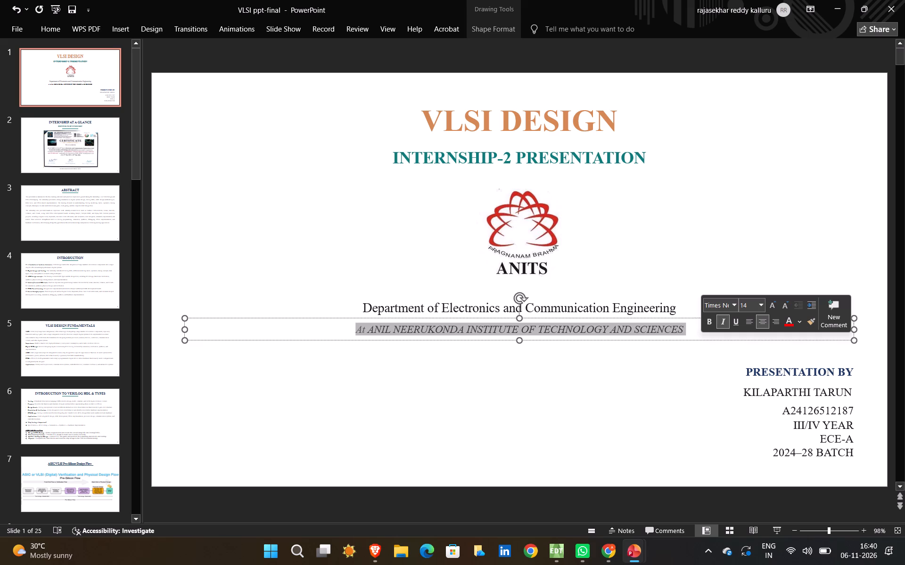
left_click(732, 303)
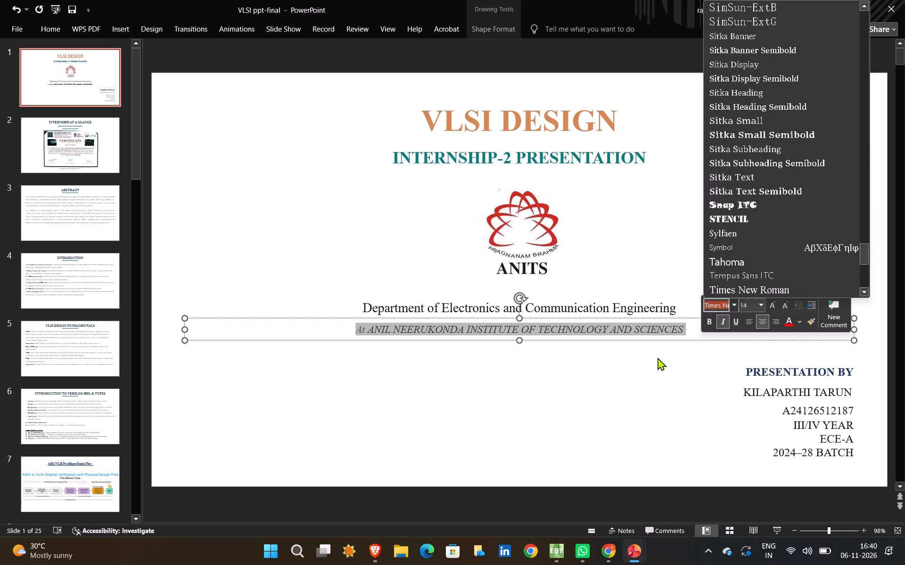
left_click(724, 322)
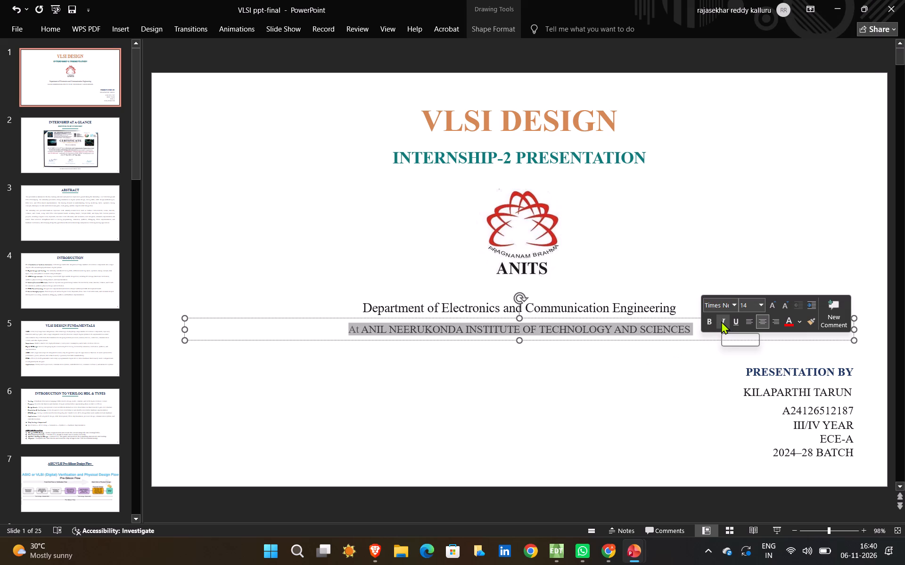
Lower the system's screen brightness to just over a quarter, set the volume to about a third, and return to the slide with nothing selected.
left_click(806, 552)
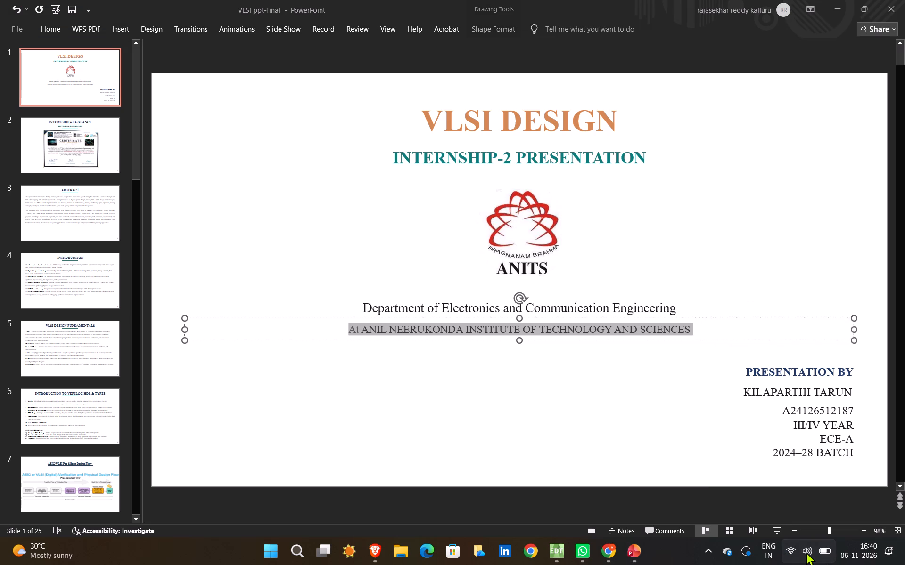
left_click(757, 476)
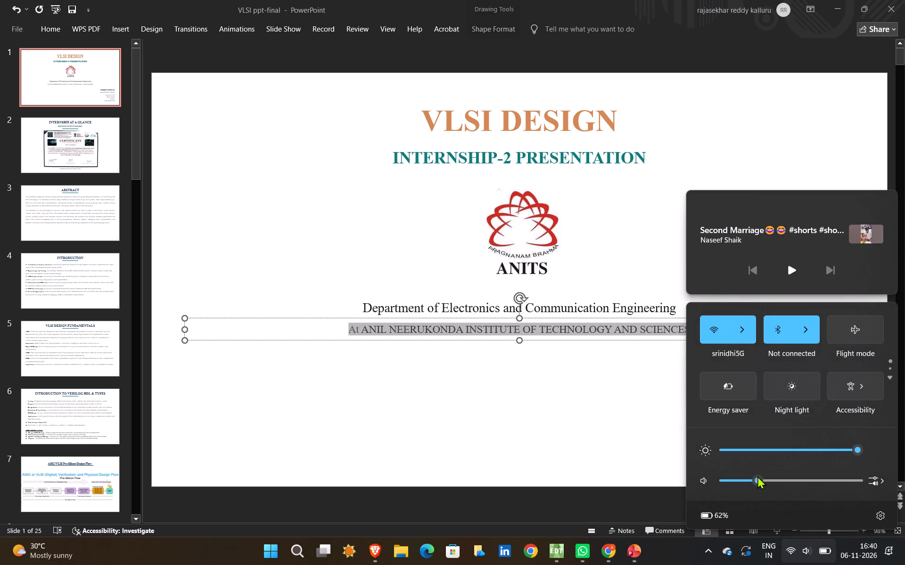
left_click(726, 479)
left_click(759, 446)
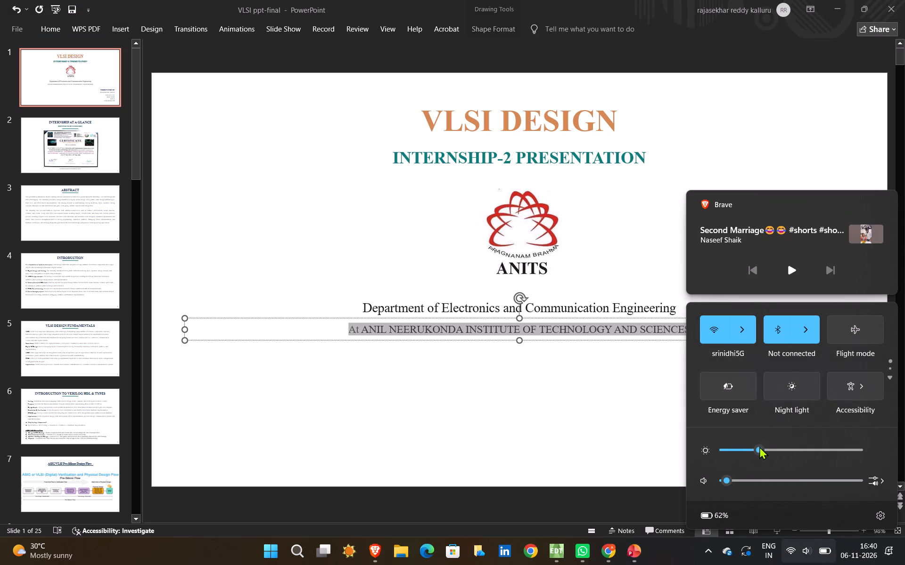
left_click(769, 478)
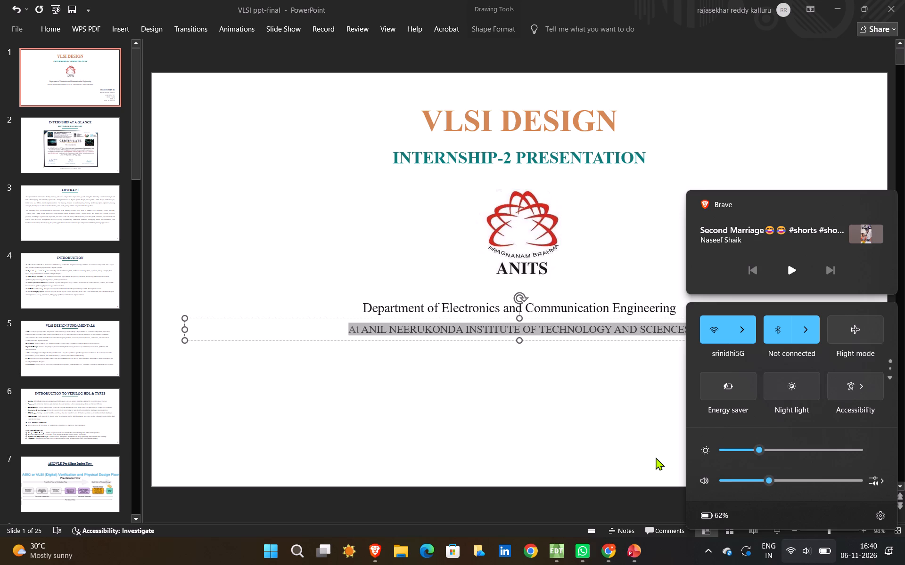
left_click(656, 457)
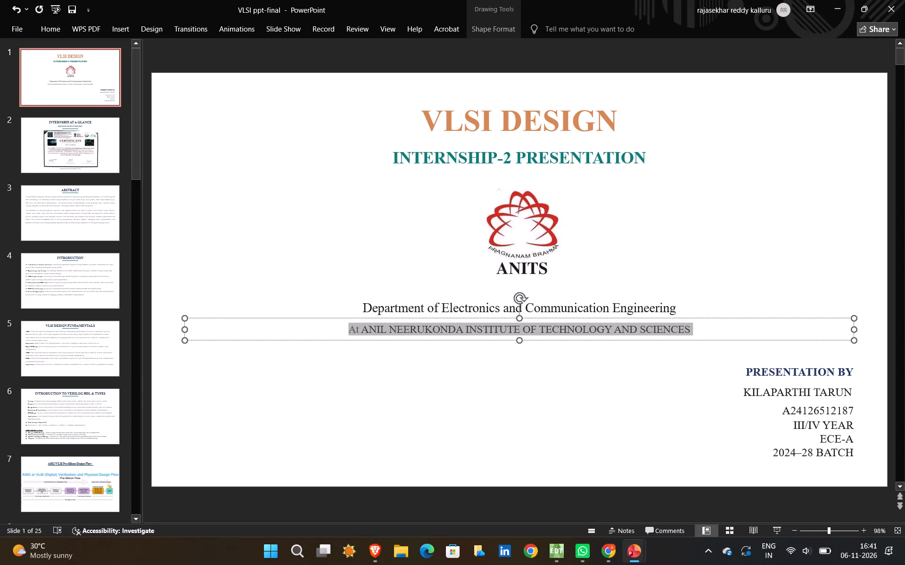
left_click(389, 183)
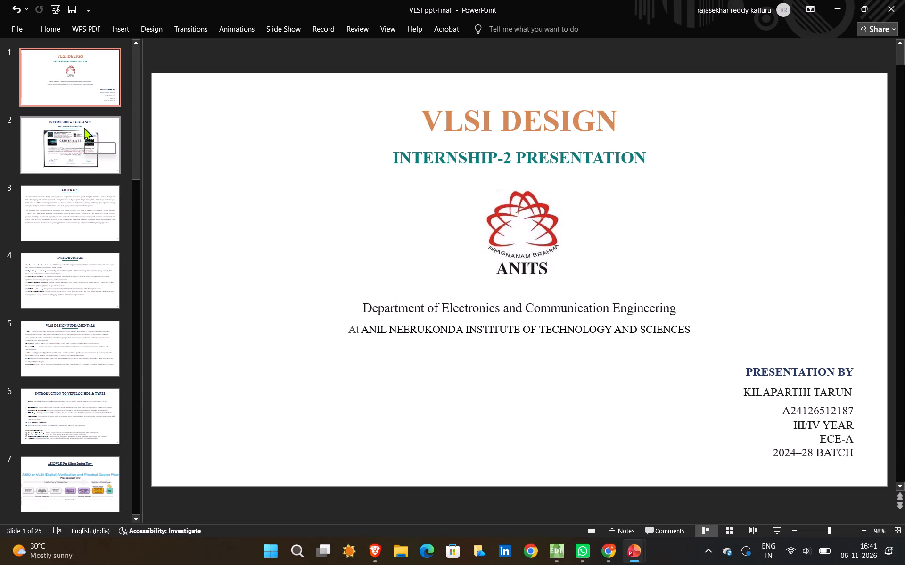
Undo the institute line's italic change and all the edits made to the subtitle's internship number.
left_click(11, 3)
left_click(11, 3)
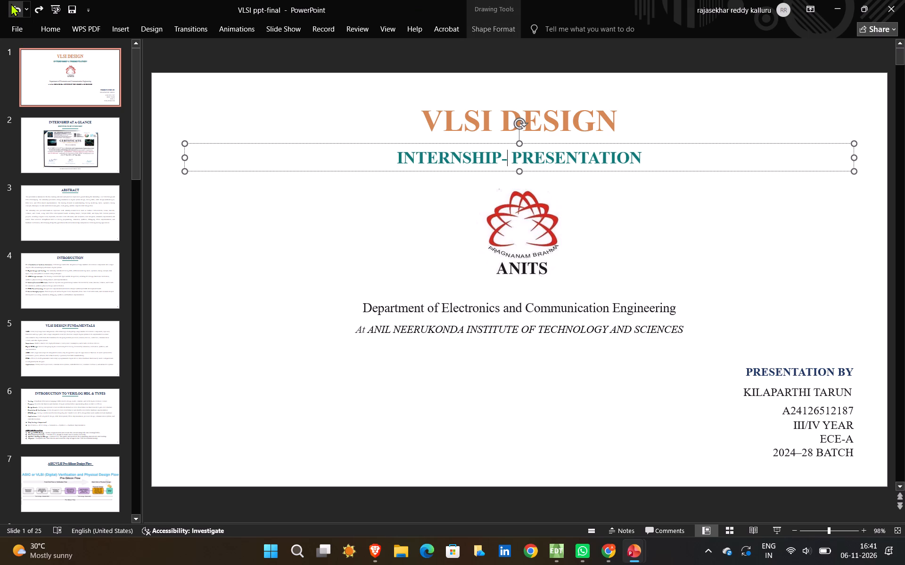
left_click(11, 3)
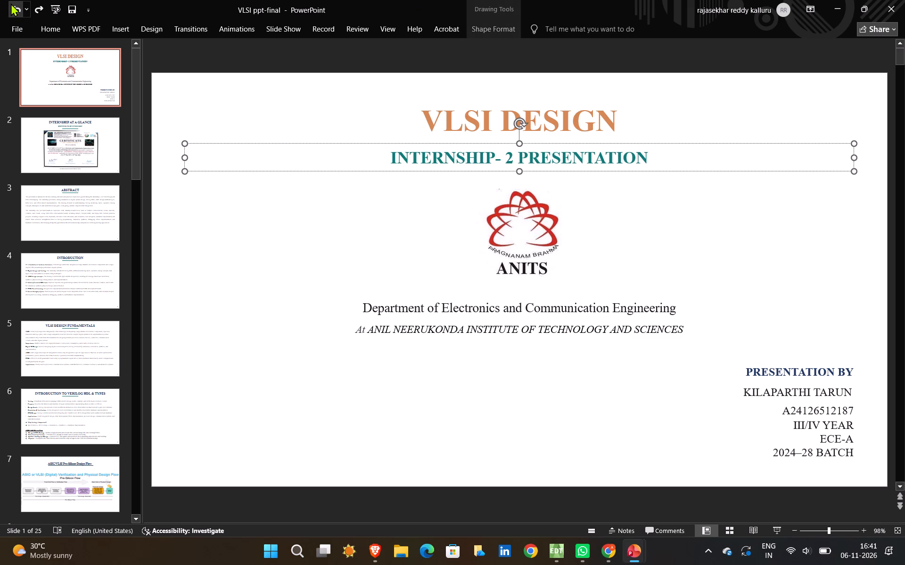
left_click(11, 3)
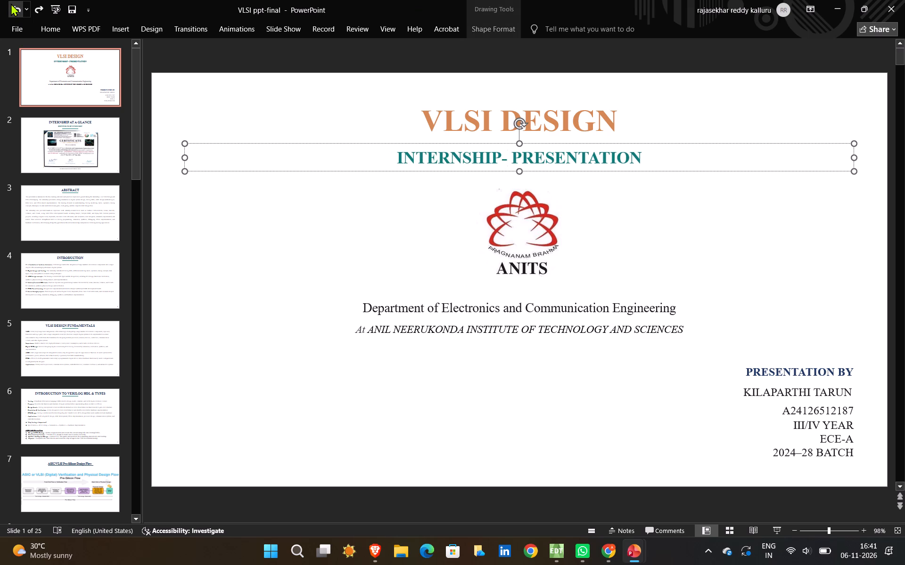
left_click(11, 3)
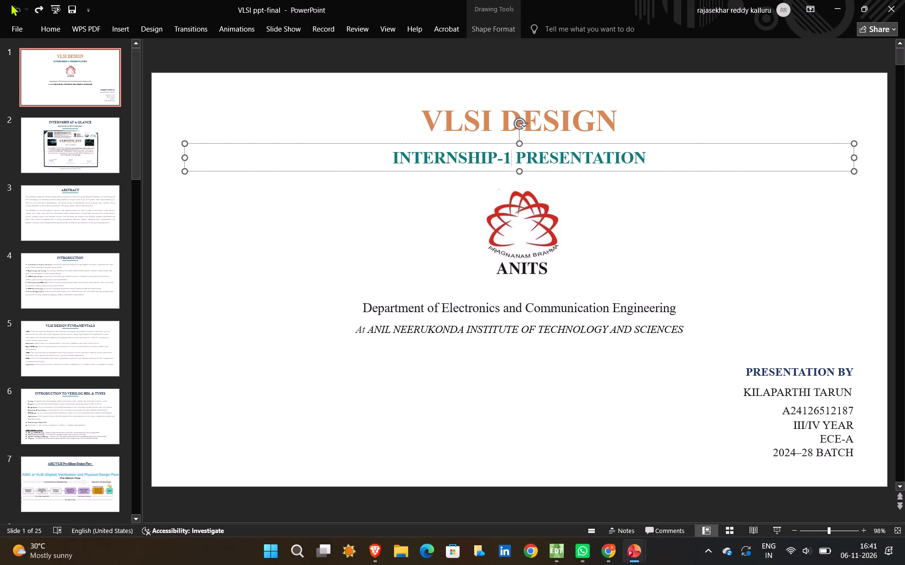
Replace the internship number in the title slide's subtitle so it reads "INTERNSHIP-2 PRESENTATION".
left_click(427, 335)
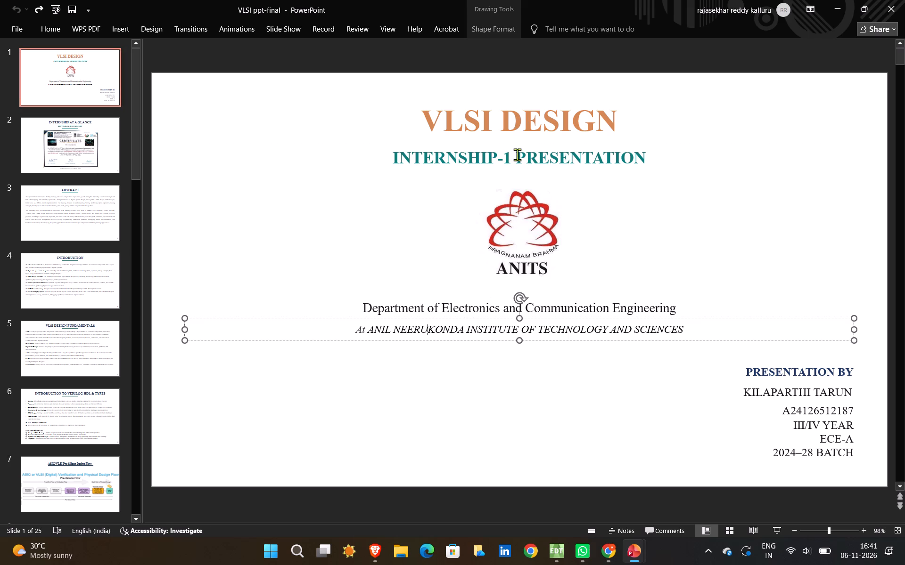
left_click(517, 155)
key("Left")
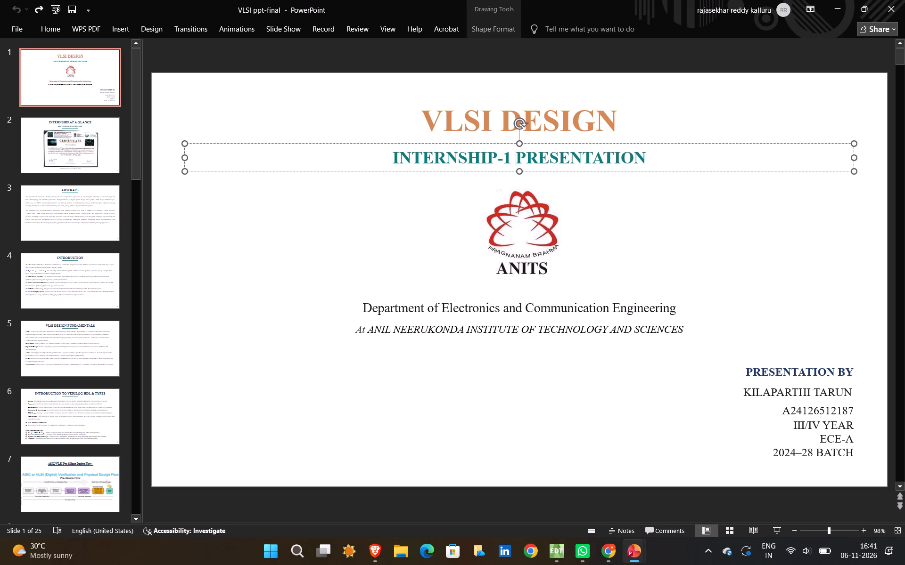
key("BackSpace")
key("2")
Add a colon after the "PRESENTATION BY" heading on the title slide.
left_click(609, 407)
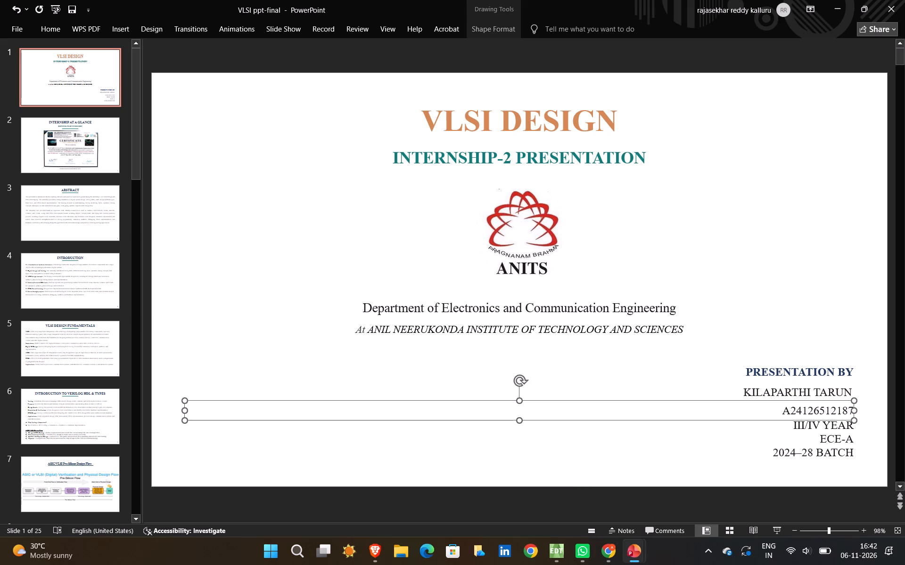
left_click(844, 370)
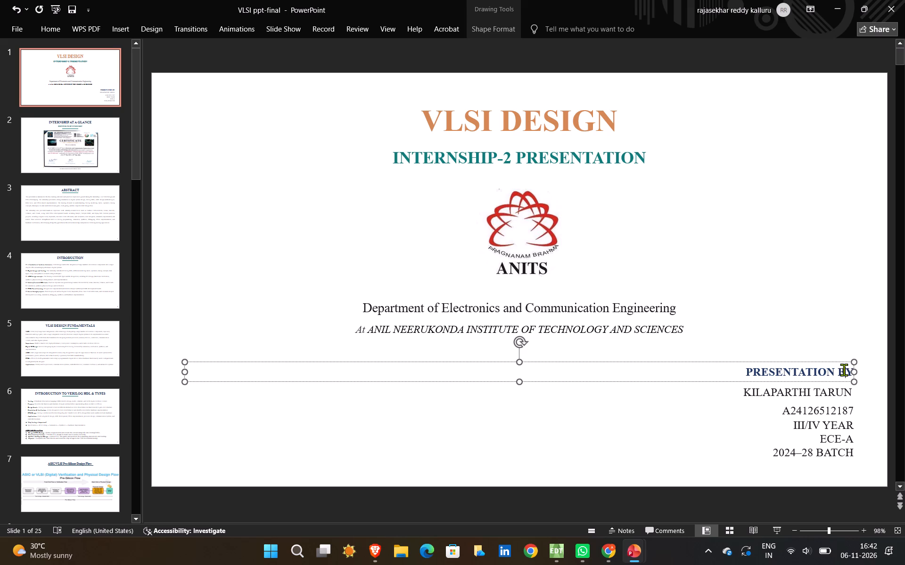
key("Right")
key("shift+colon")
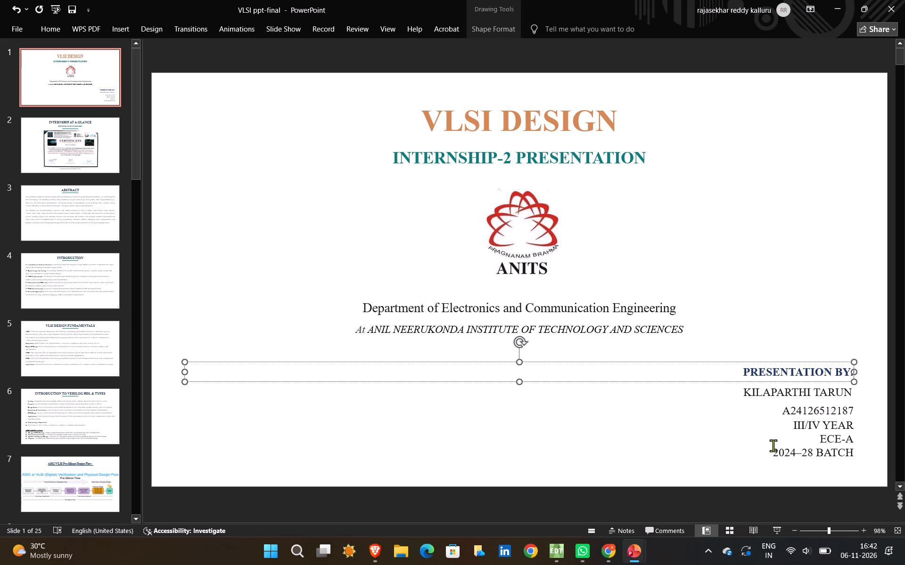
Replace the presenter's name under the "PRESENTATION BY:" heading with the new presenter's full name in capitals.
left_click(764, 387)
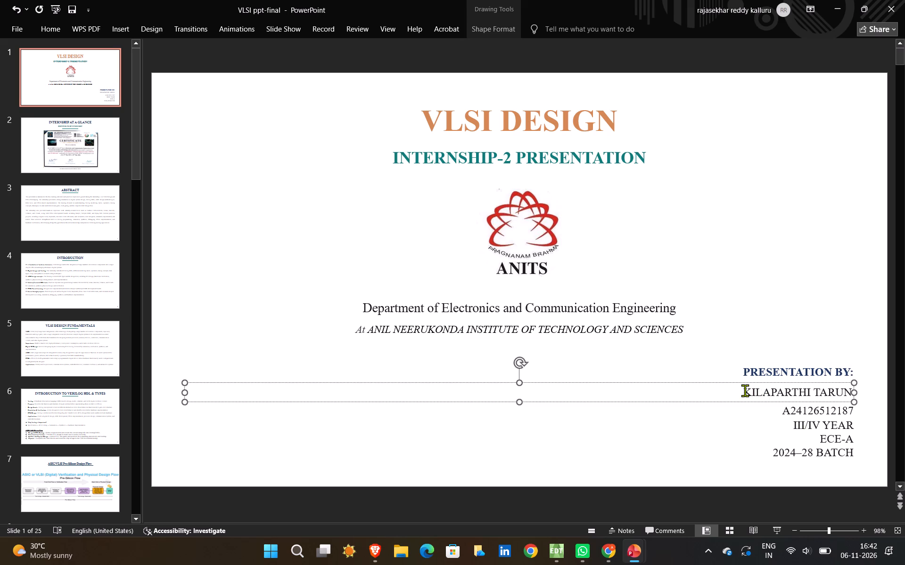
left_click_drag(744, 391, 871, 398)
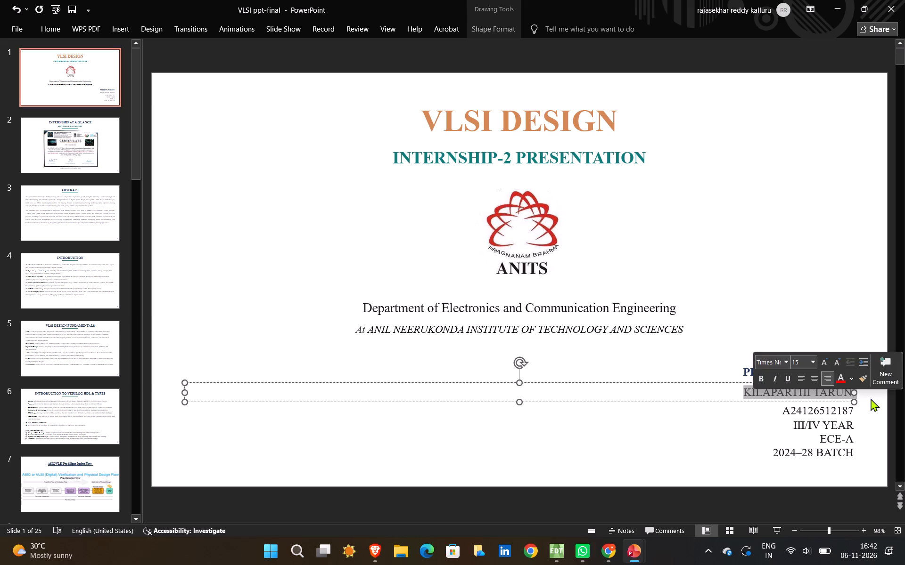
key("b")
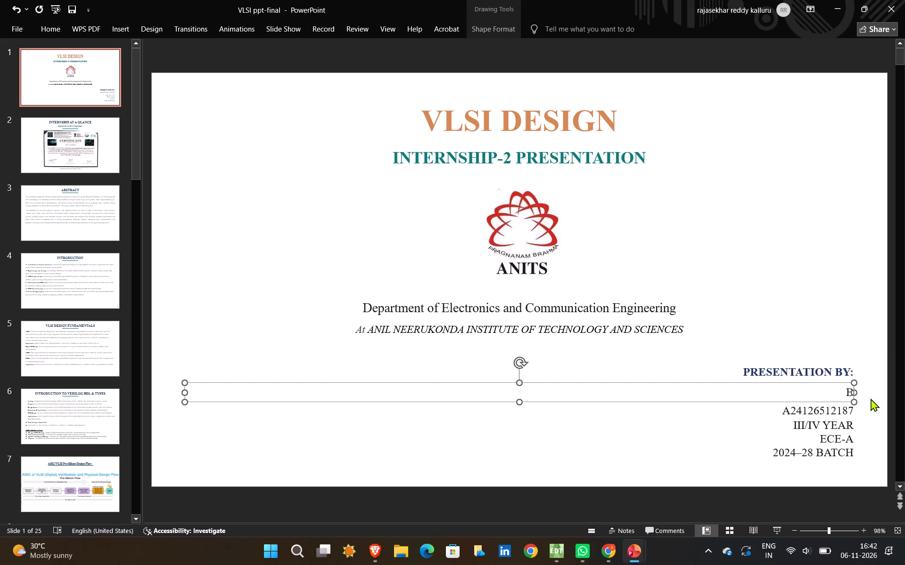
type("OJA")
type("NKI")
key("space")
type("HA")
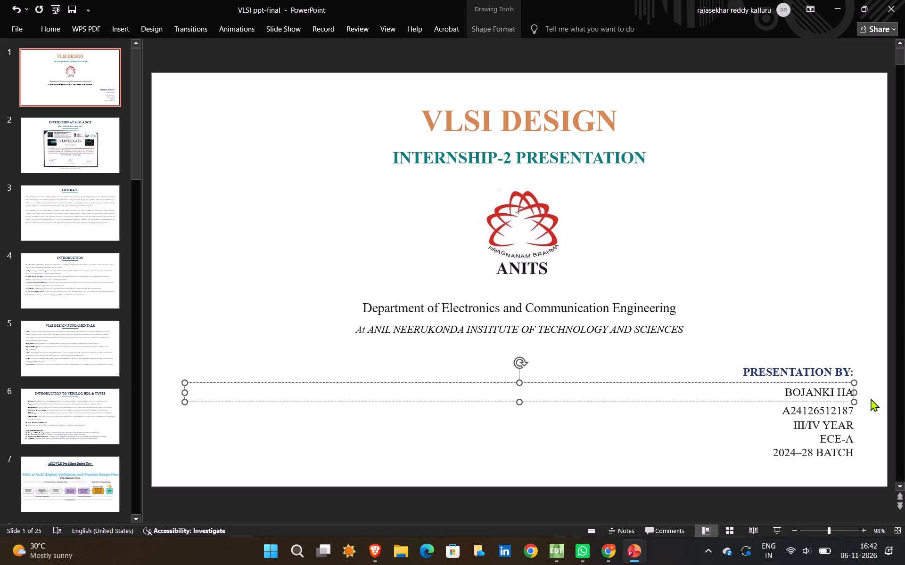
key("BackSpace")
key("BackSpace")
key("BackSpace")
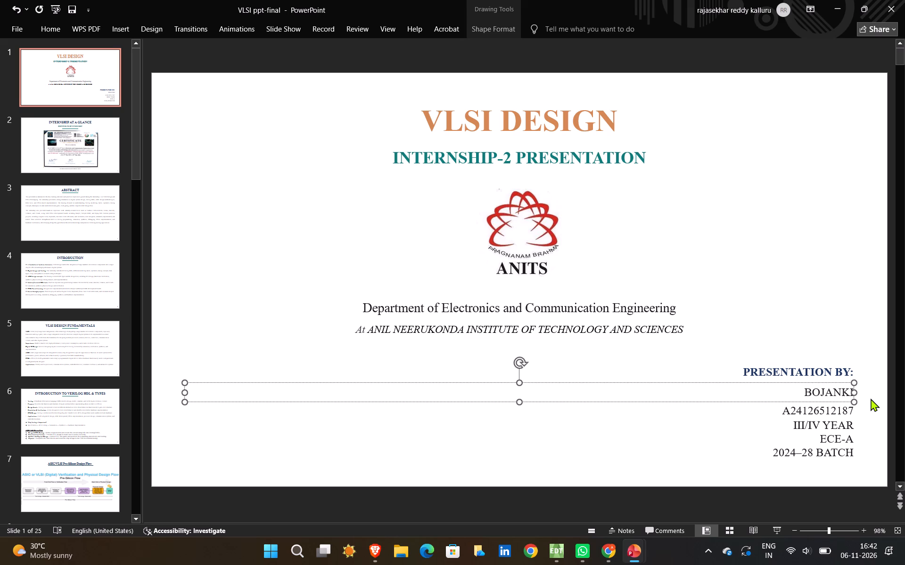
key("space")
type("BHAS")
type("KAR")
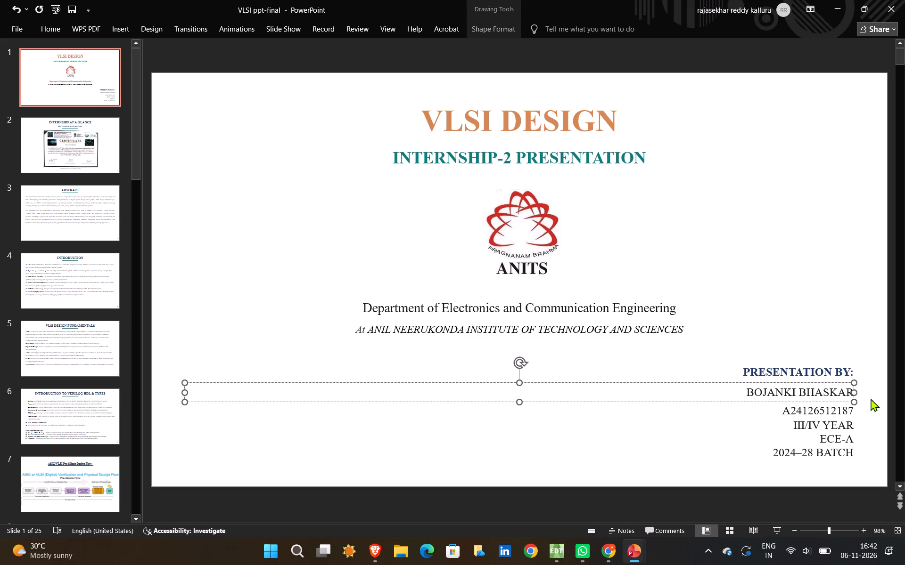
Correct the admission-year digit and the final two digits of the roll number to match the new presenter.
left_click(847, 408)
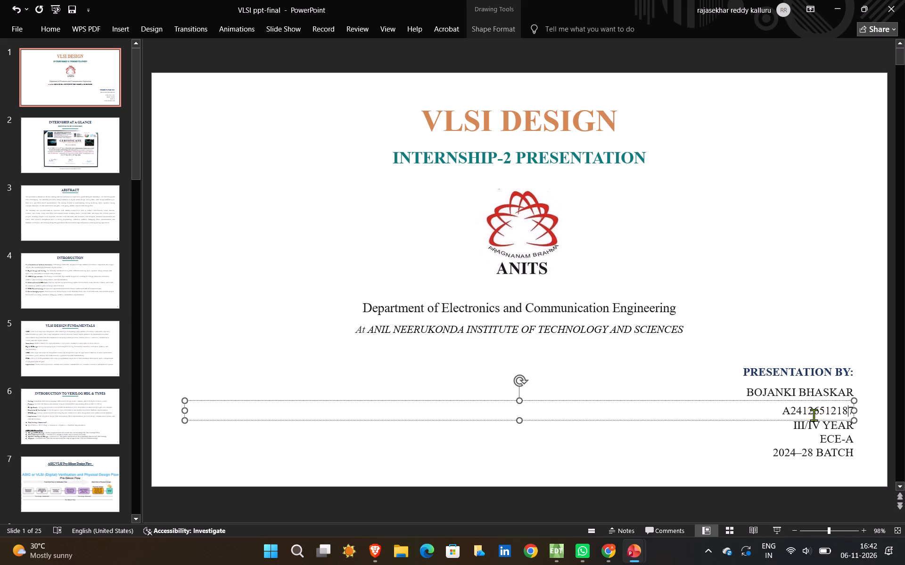
key("Left")
key("Left")
key("Left")
key("Left")
key("Left")
key("Left")
key("Left")
key("Left")
key("BackSpace")
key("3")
key("Right")
key("Right")
key("Right")
key("Right")
key("Right")
key("Right")
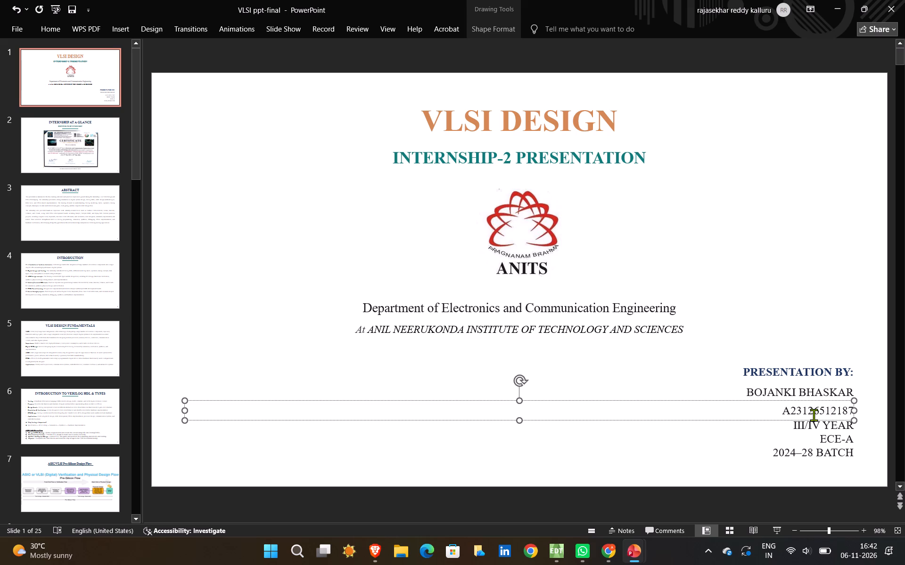
key("Right")
key("Right")
key("Right")
key("BackSpace")
key("Left")
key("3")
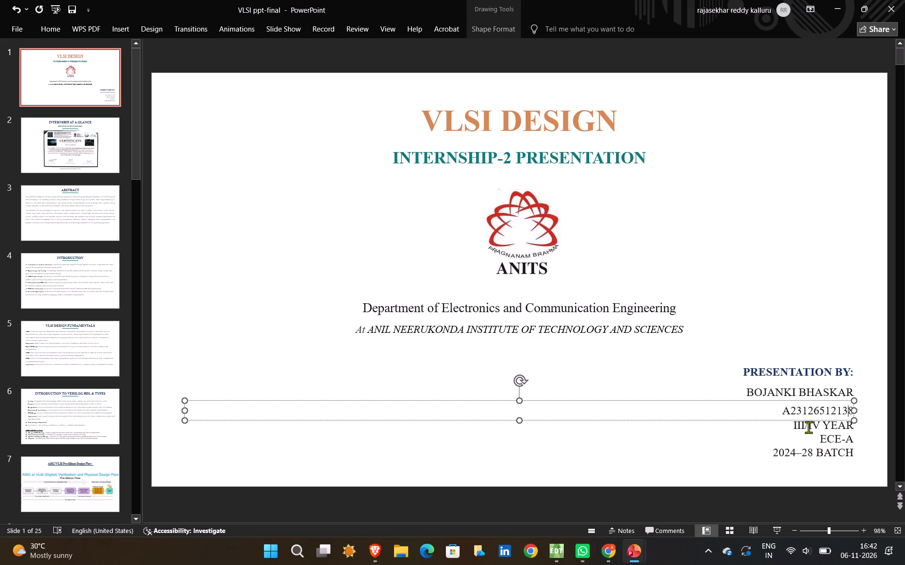
Change the year of study in the title slide's presenter details to "IV/IV YEAR".
left_click(806, 428)
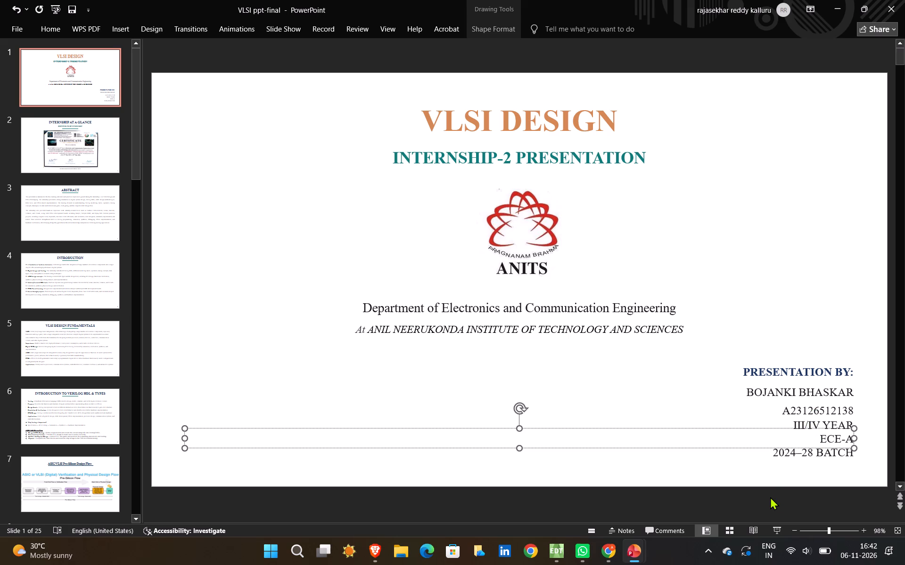
key("BackSpace")
key("BackSpace")
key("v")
Change the class section in the title slide's presenter details to "ECE-C".
left_click(848, 442)
key("Right")
key("BackSpace")
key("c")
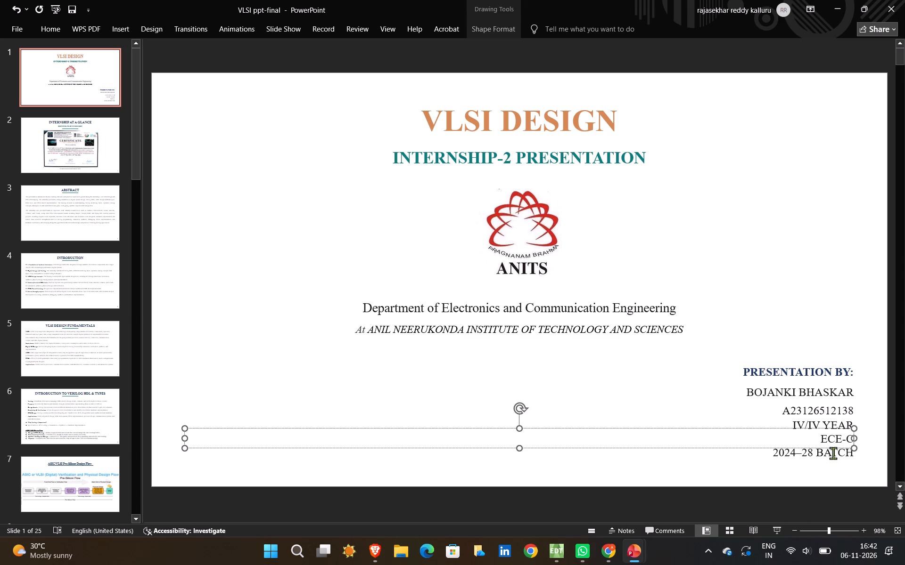
Update both years of the batch line on the title slide so it reads "2023–27 BATCH".
left_click(814, 453)
key("BackSpace")
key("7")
key("Left")
key("Left")
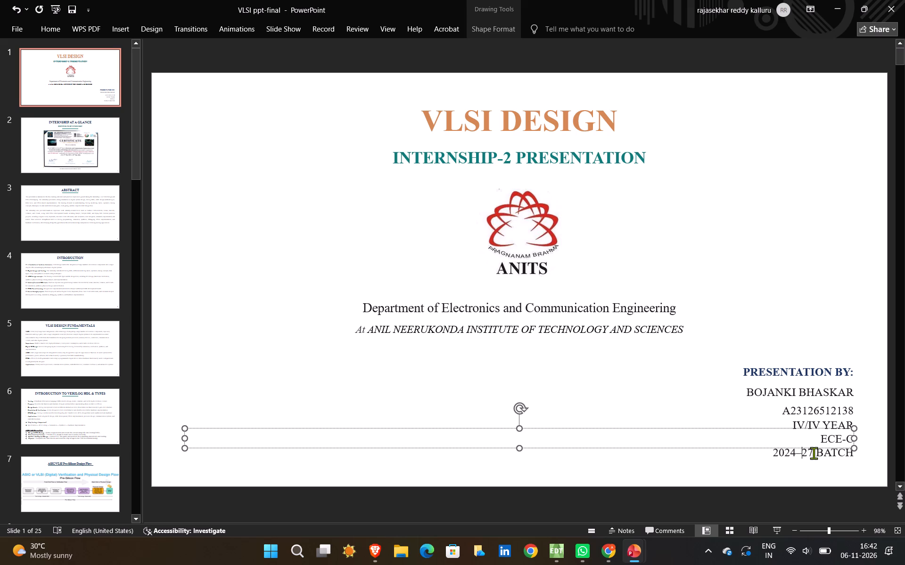
key("Left")
key("BackSpace")
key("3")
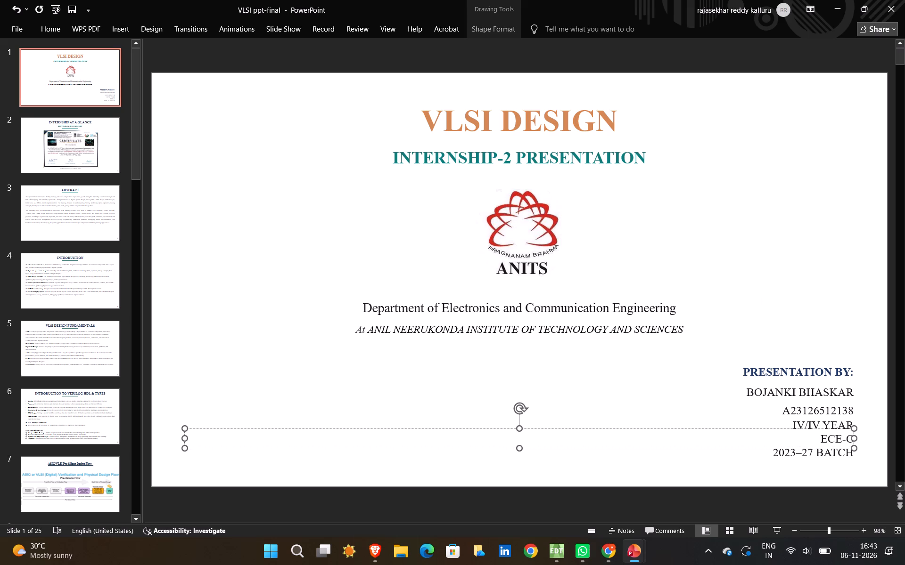
left_click(765, 302)
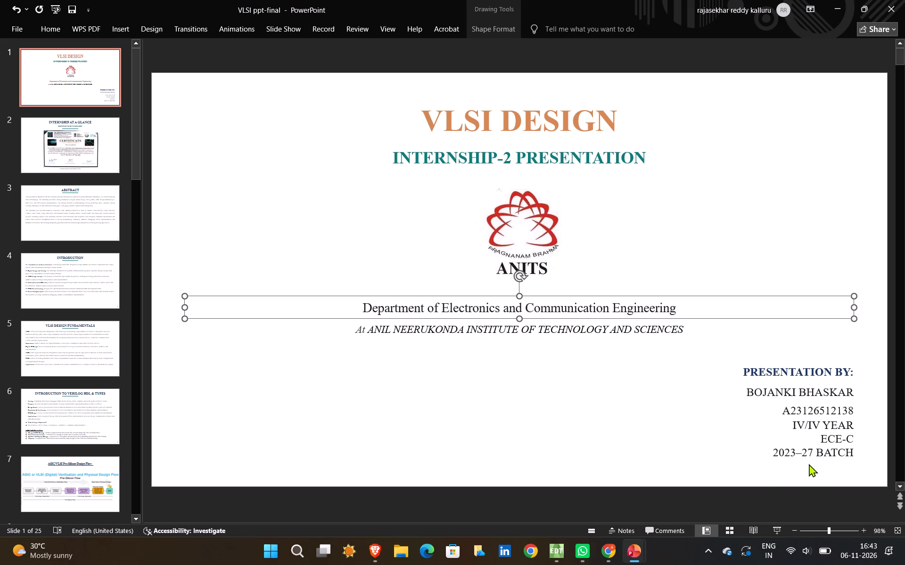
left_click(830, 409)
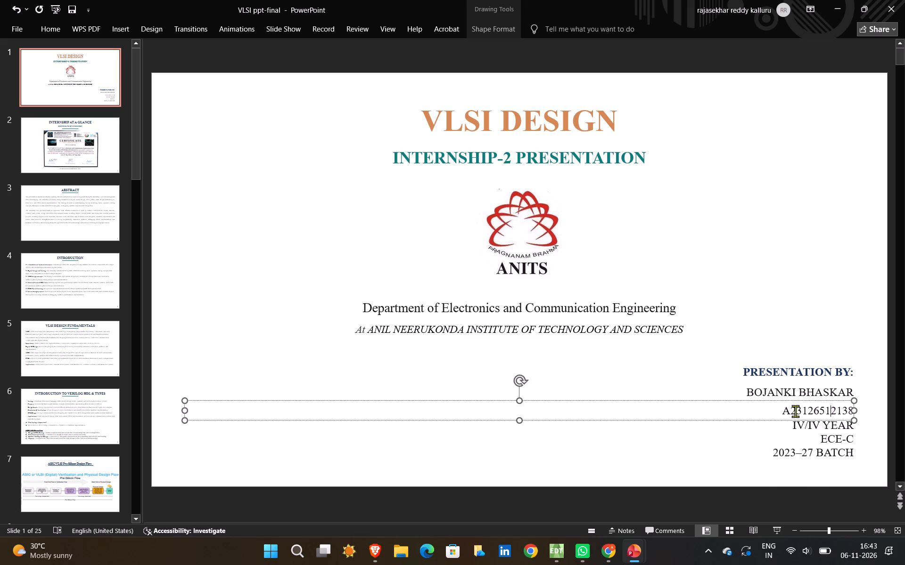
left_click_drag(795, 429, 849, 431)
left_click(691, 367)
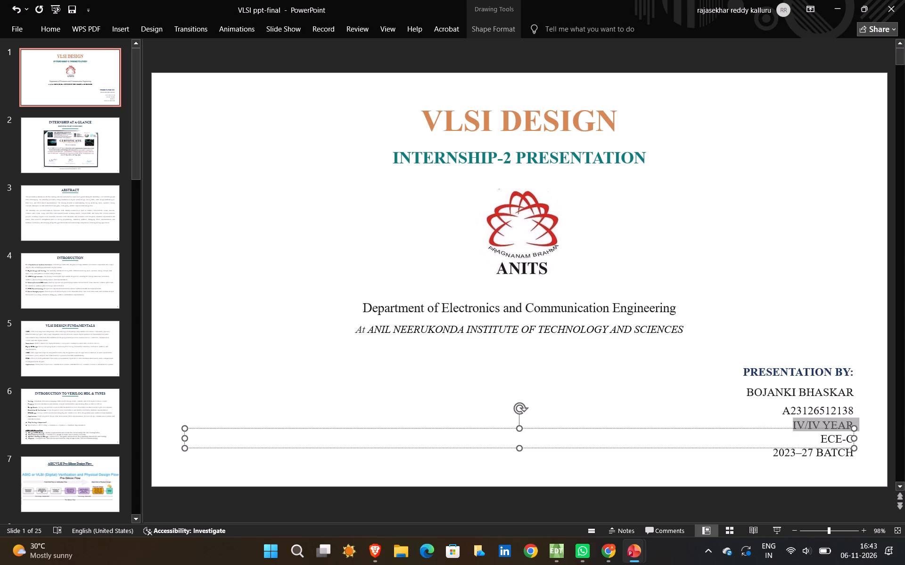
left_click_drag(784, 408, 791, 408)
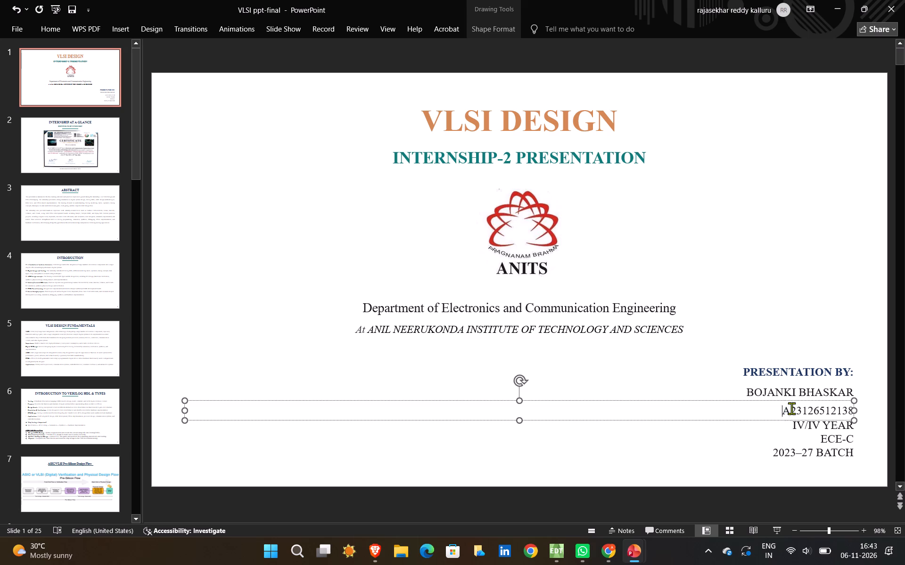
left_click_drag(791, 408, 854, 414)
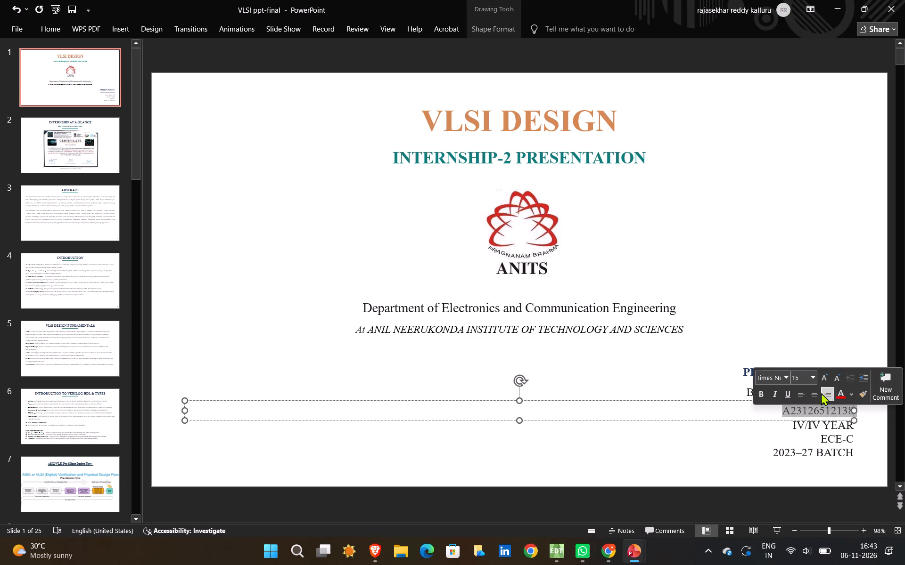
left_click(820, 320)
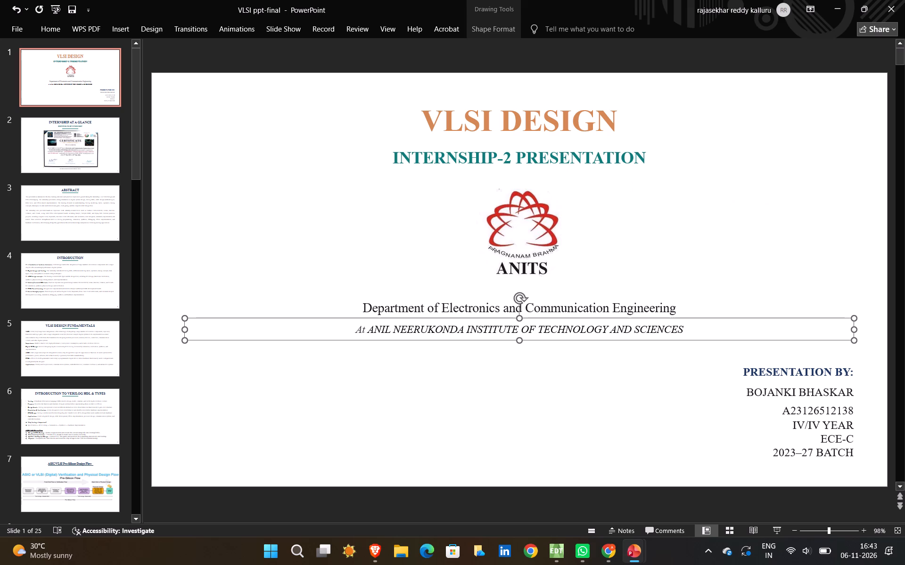
Look through the slides after the title, starting with the internship certificate on slide 2 and the abstract on slide 3.
left_click(53, 143)
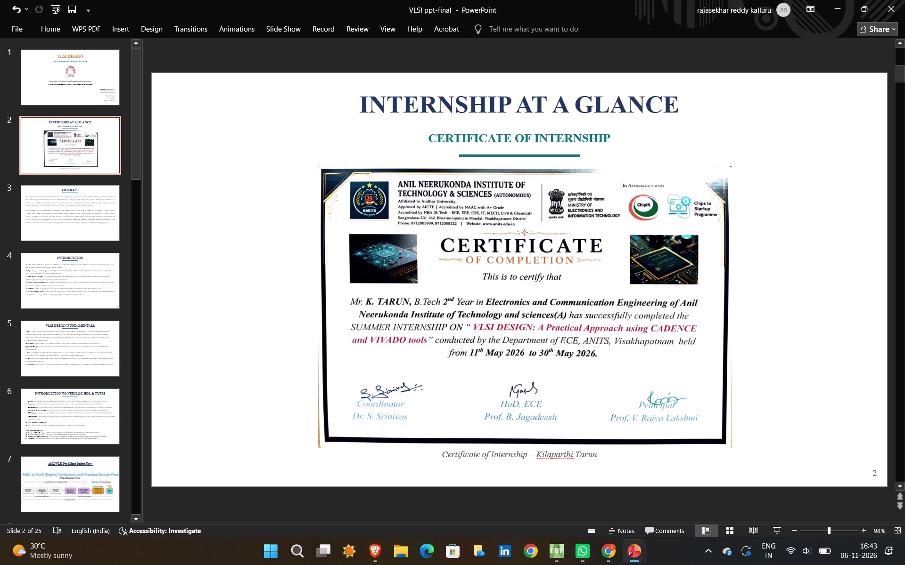
left_click(89, 190)
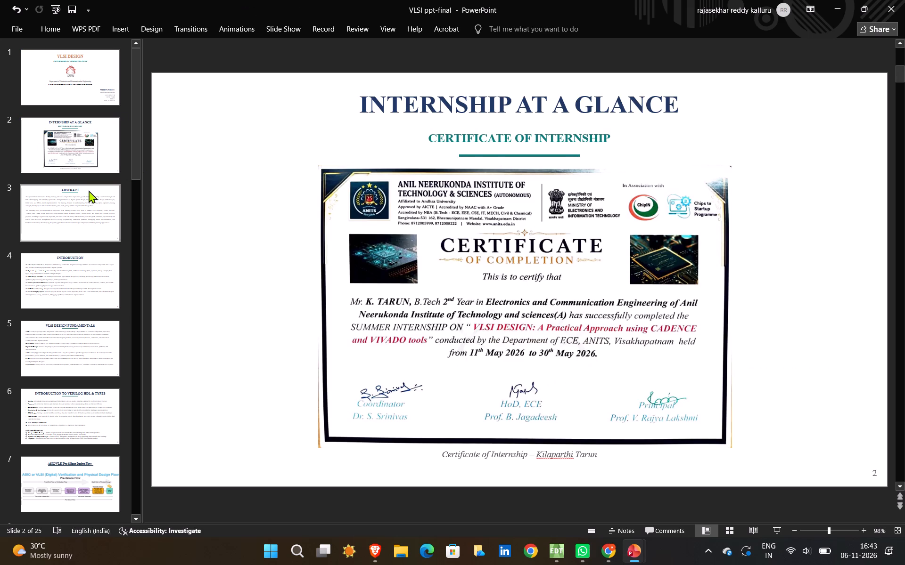
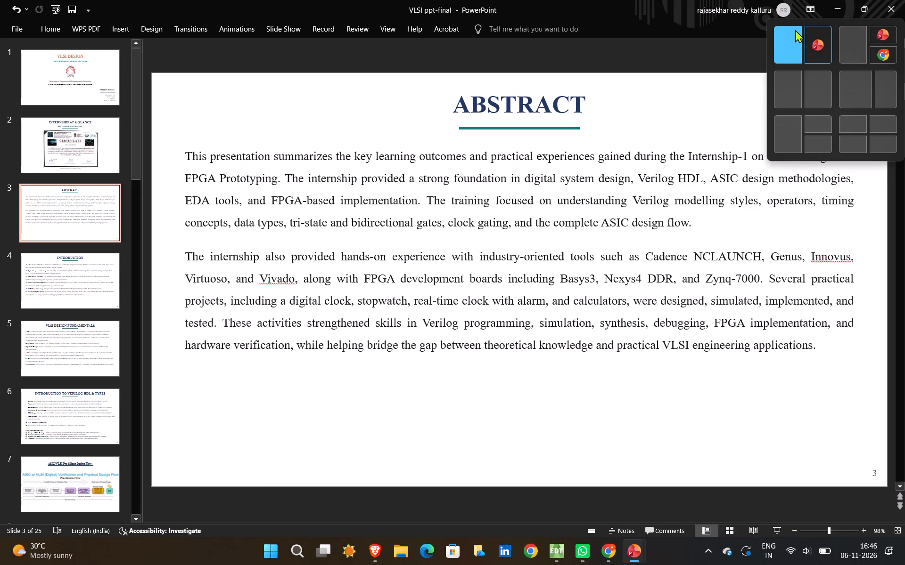
Arrange the VLSI ppt-final presentation side by side with the Temple_Crowd_Risk_Assessment presentation, each filling half of the screen.
left_click(795, 30)
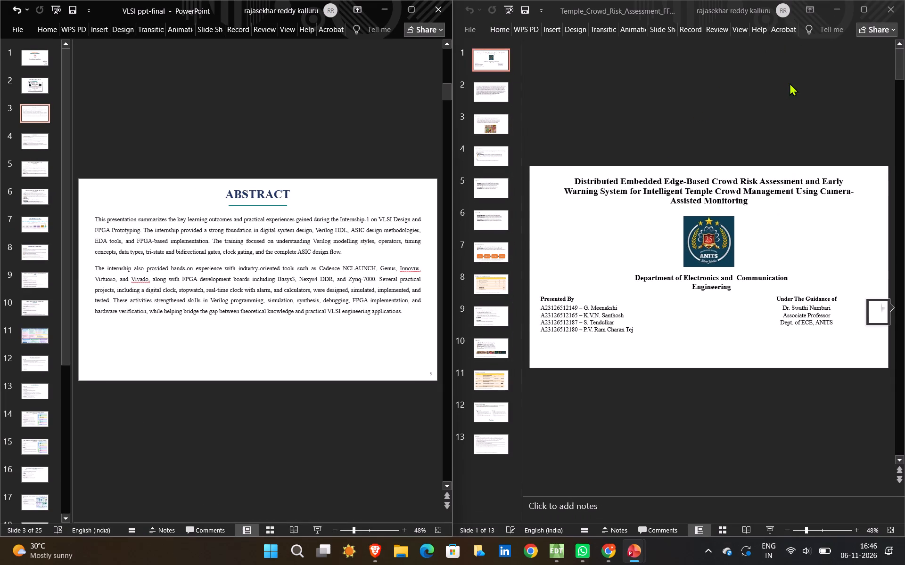
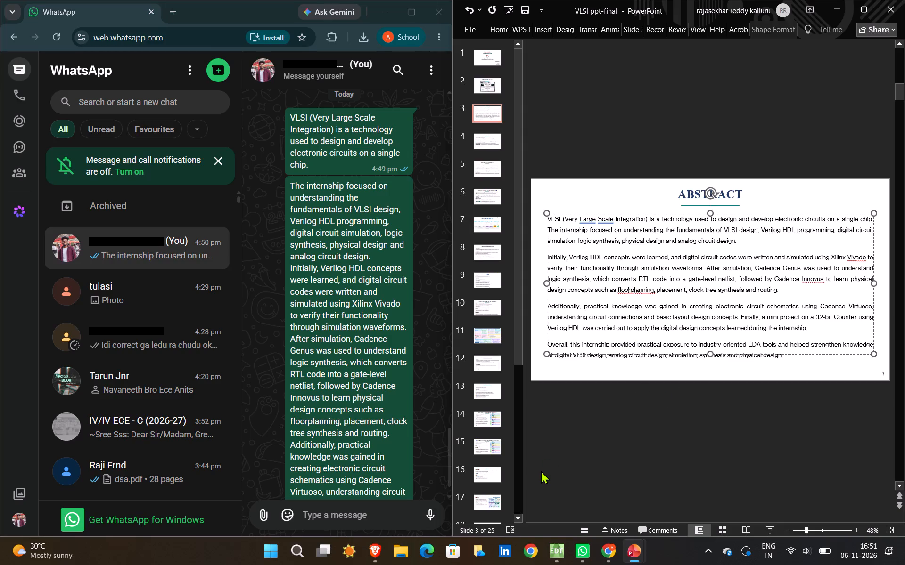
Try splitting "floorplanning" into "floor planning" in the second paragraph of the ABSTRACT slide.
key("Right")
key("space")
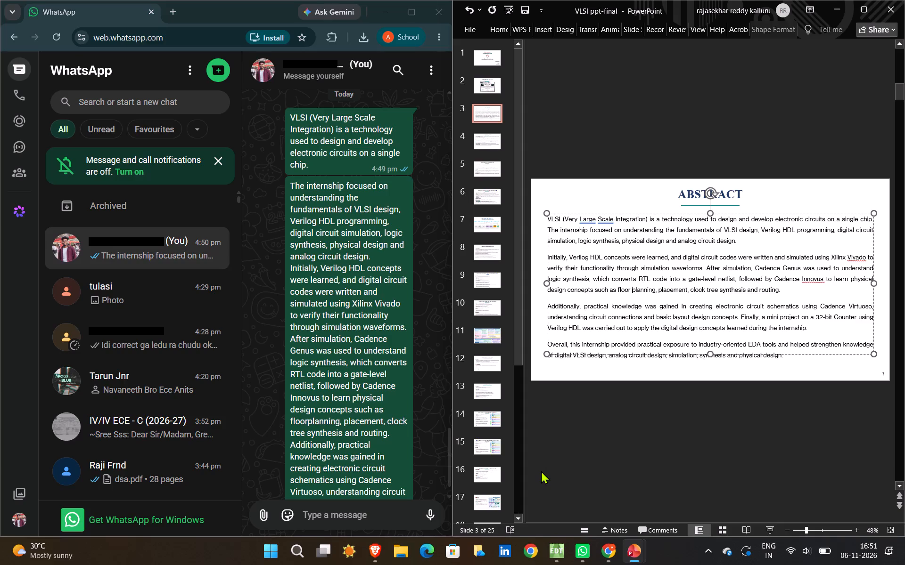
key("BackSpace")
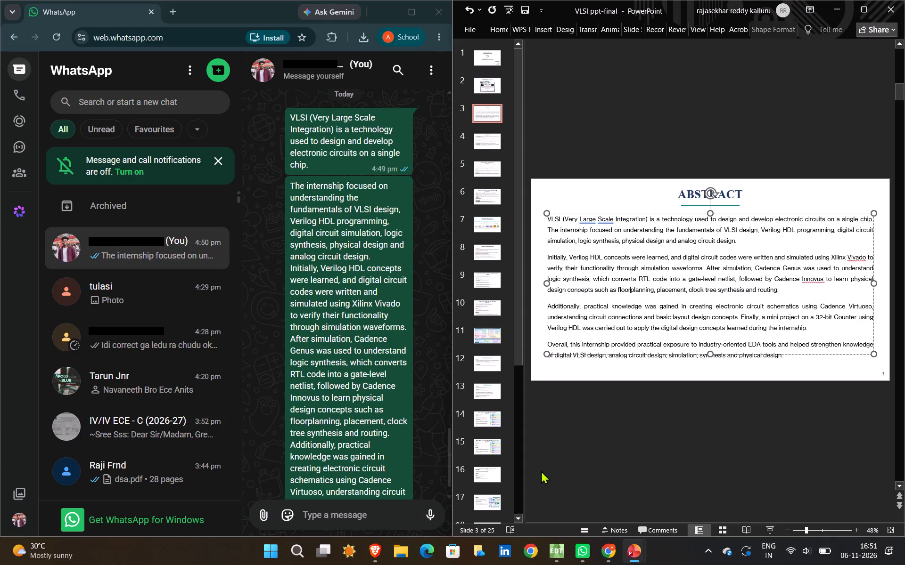
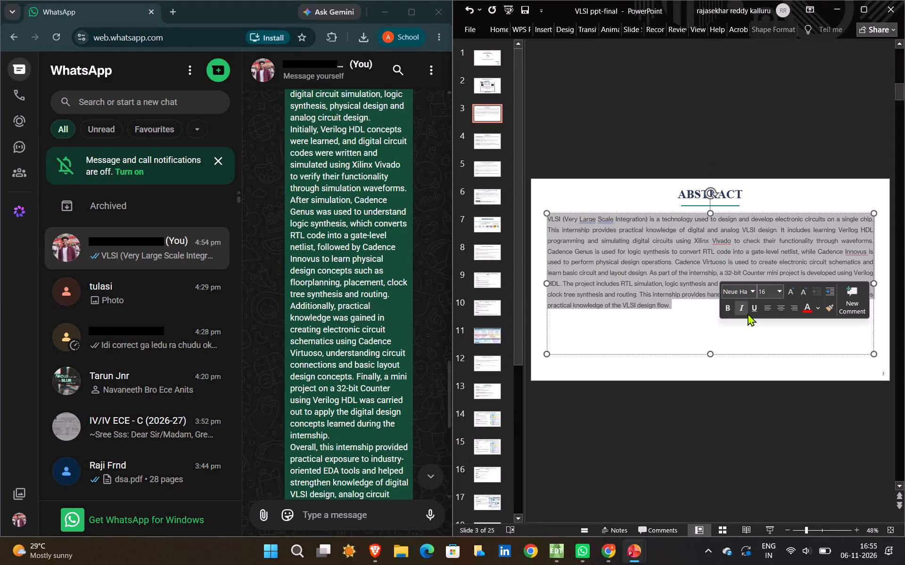
Open the font size choices for the selected abstract paragraph on slide 3.
left_click(778, 287)
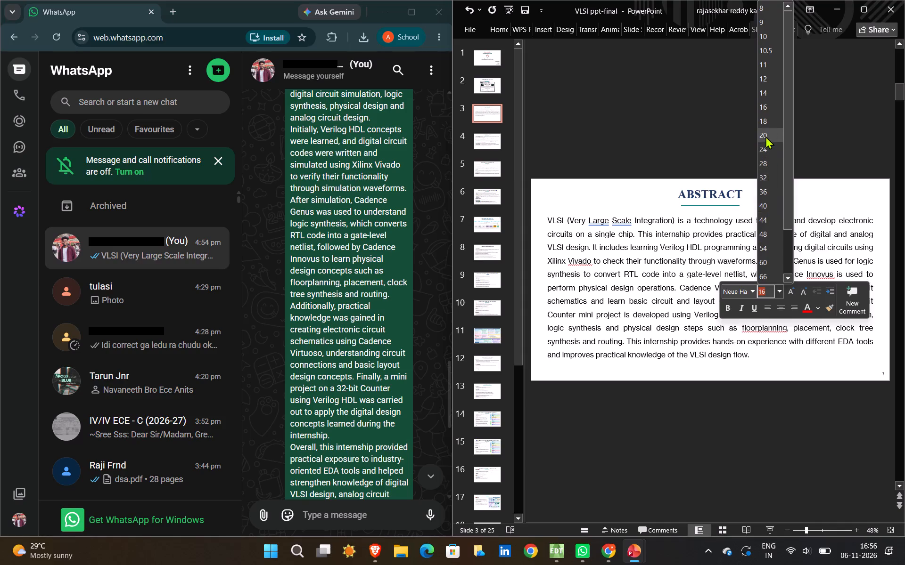
Set the font size of the selected abstract paragraph on slide 3 to 18.
left_click(764, 121)
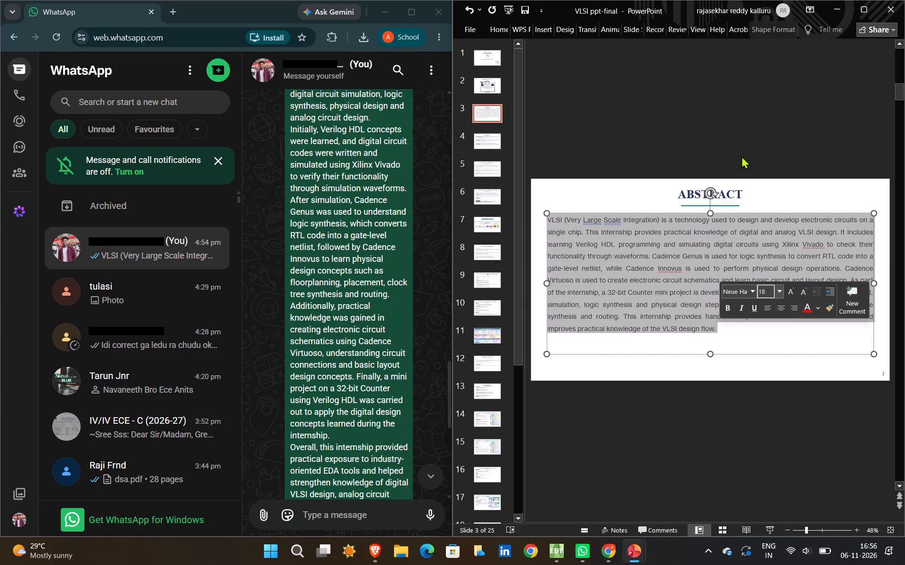
Change the font of the abstract paragraph on slide 3 to Times New Roman.
left_click(752, 291)
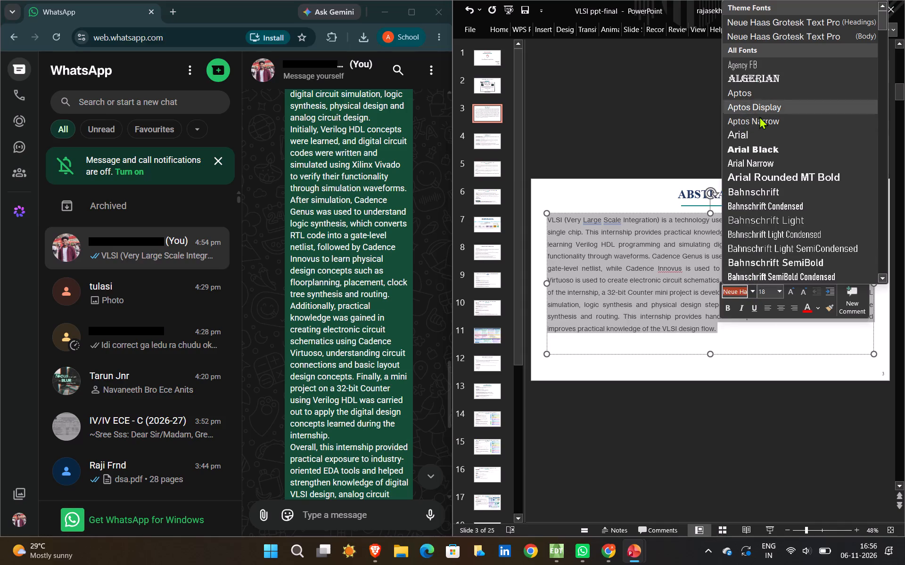
scroll(785, 75, "up", 1)
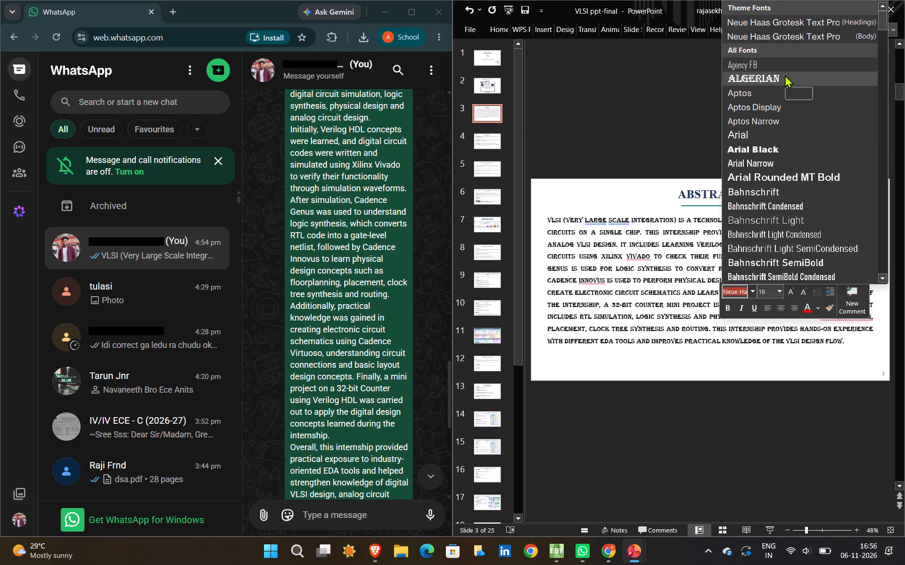
scroll(785, 75, "down", 2)
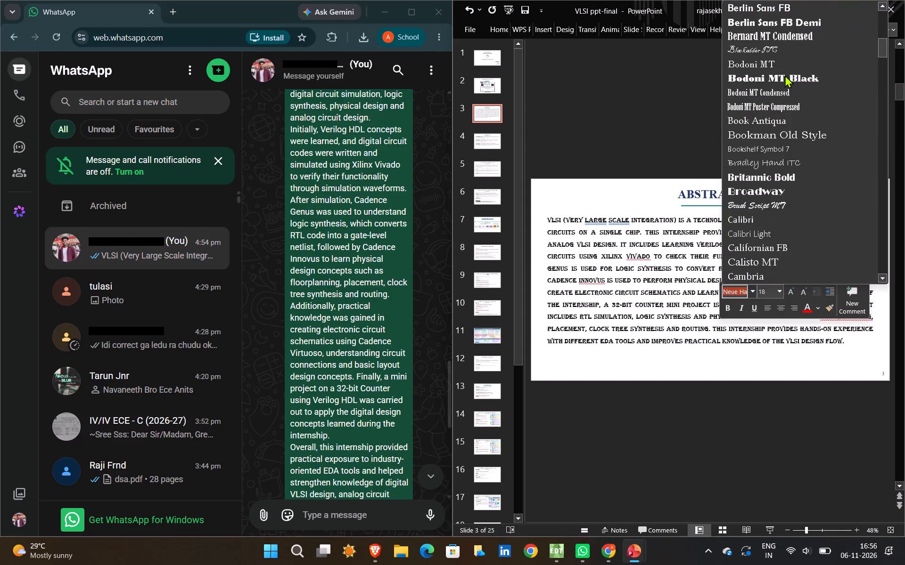
scroll(785, 75, "down", 1)
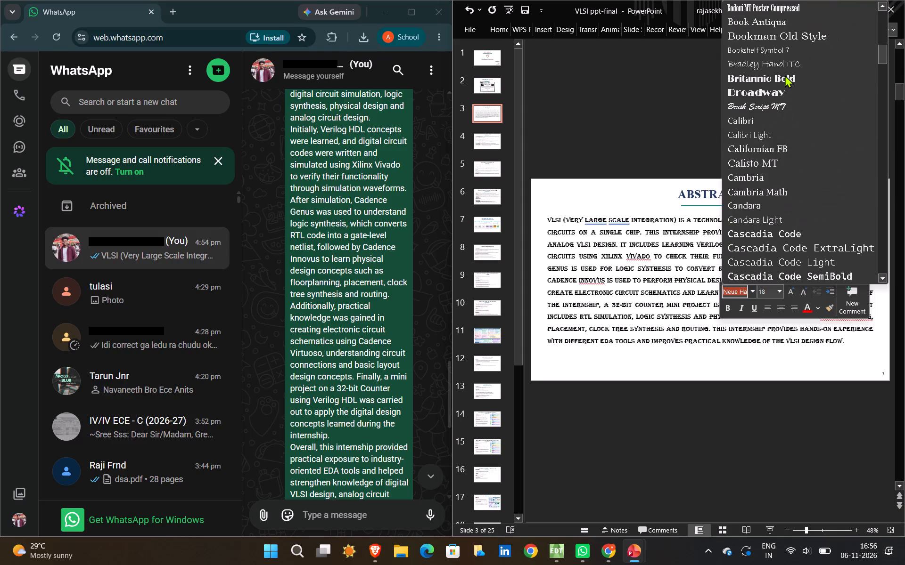
scroll(785, 75, "down", 4)
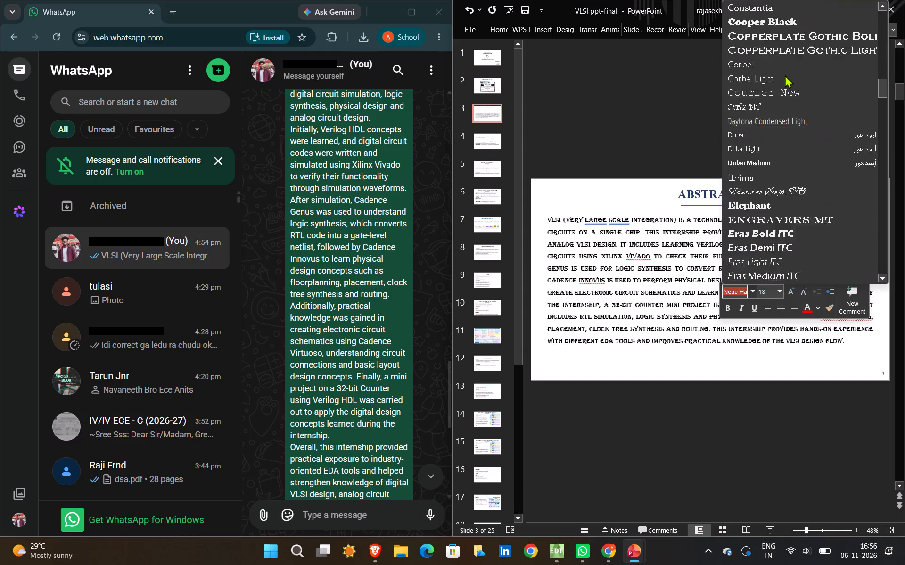
scroll(785, 75, "down", 4)
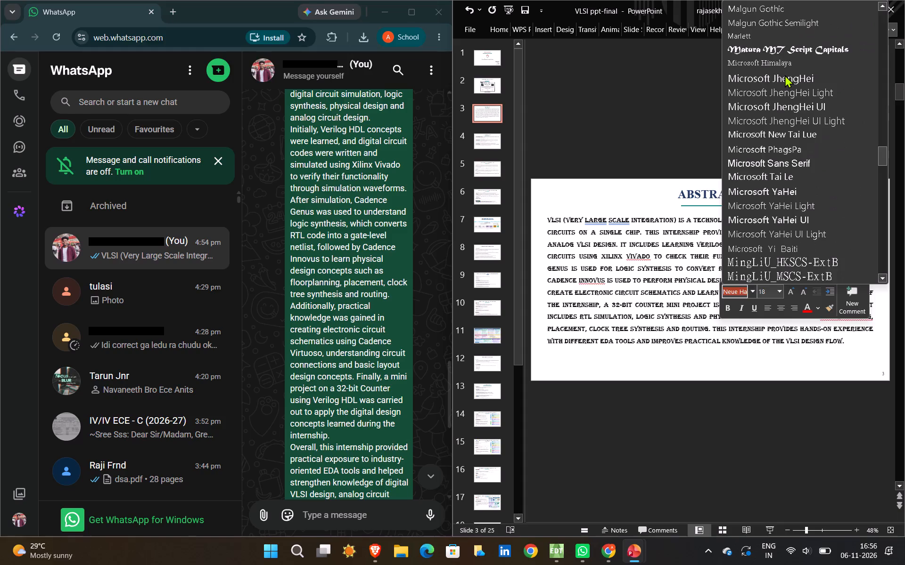
scroll(785, 75, "down", 3)
scroll(785, 75, "up", 1, "ctrl")
scroll(785, 75, "down", 1, "ctrl")
scroll(785, 75, "up", 1, "ctrl")
scroll(785, 75, "down", 1, "ctrl")
scroll(785, 75, "down", 7)
scroll(785, 75, "up", 1)
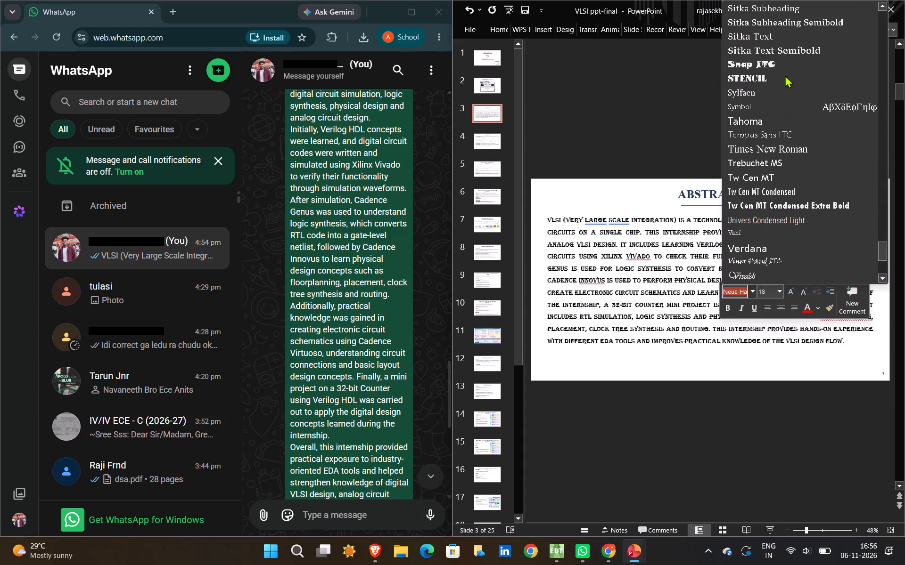
scroll(785, 75, "up", 1)
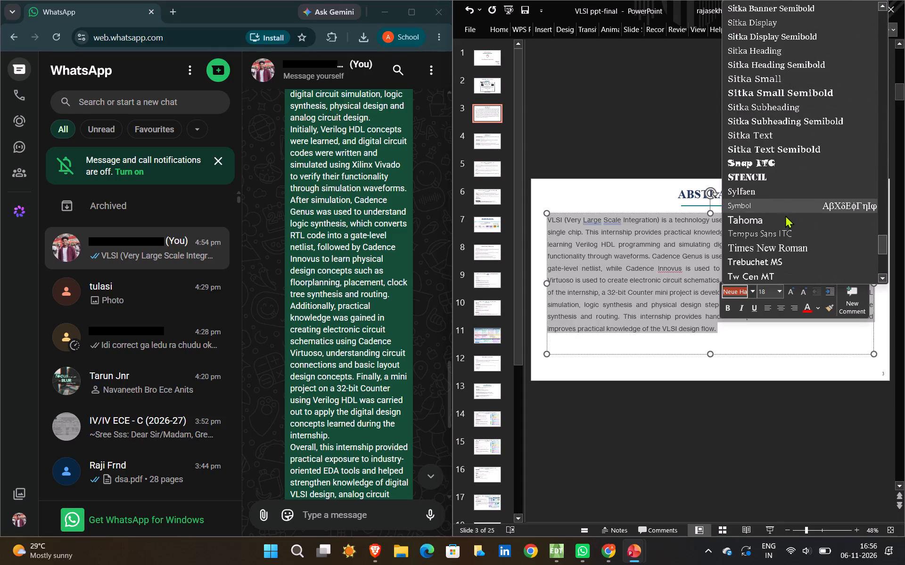
left_click(797, 249)
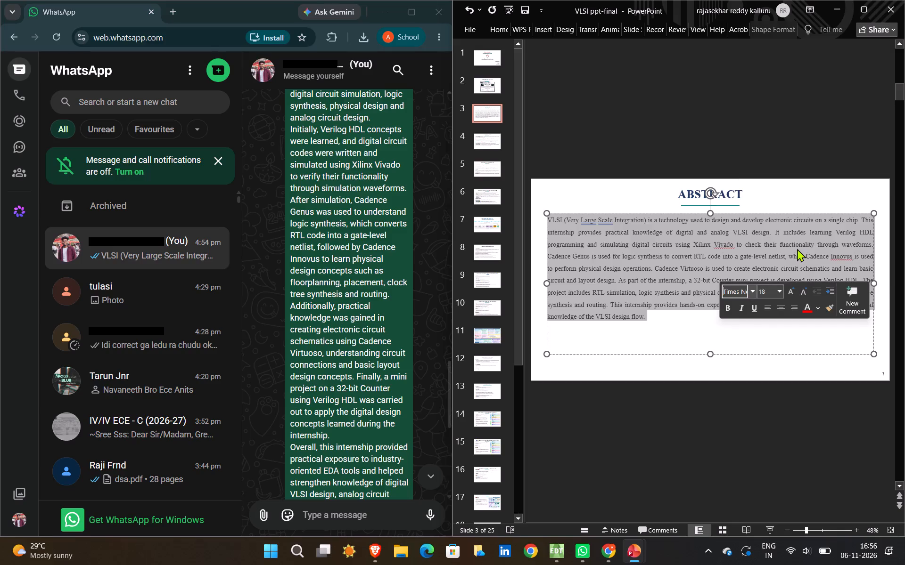
left_click(749, 339)
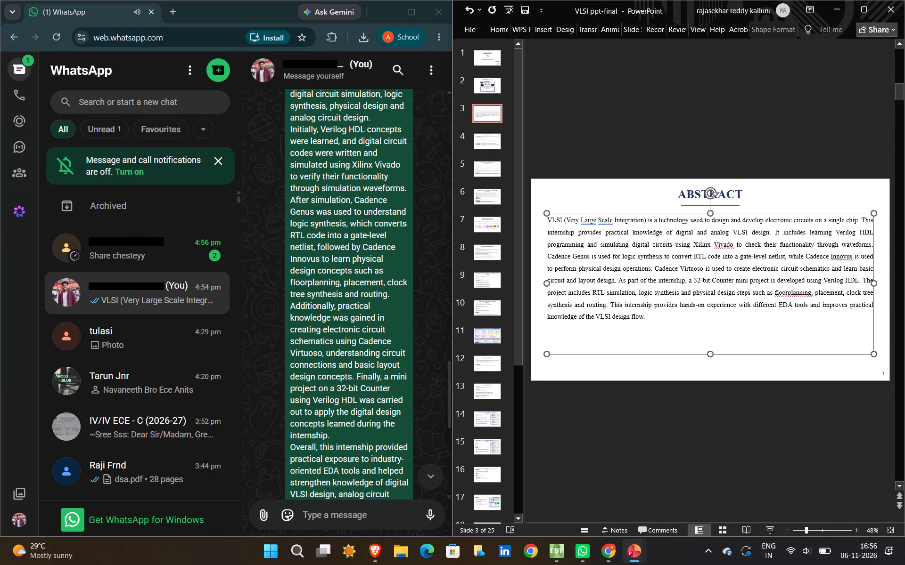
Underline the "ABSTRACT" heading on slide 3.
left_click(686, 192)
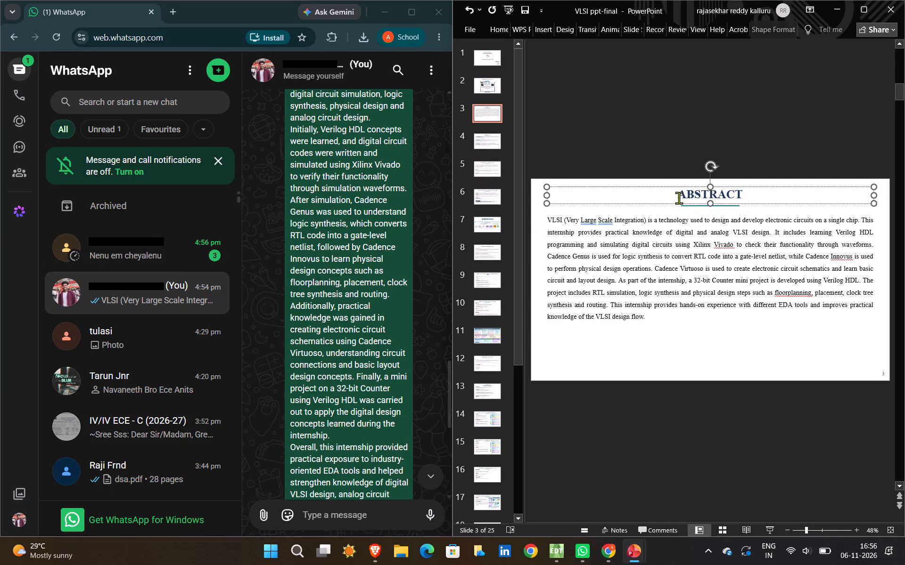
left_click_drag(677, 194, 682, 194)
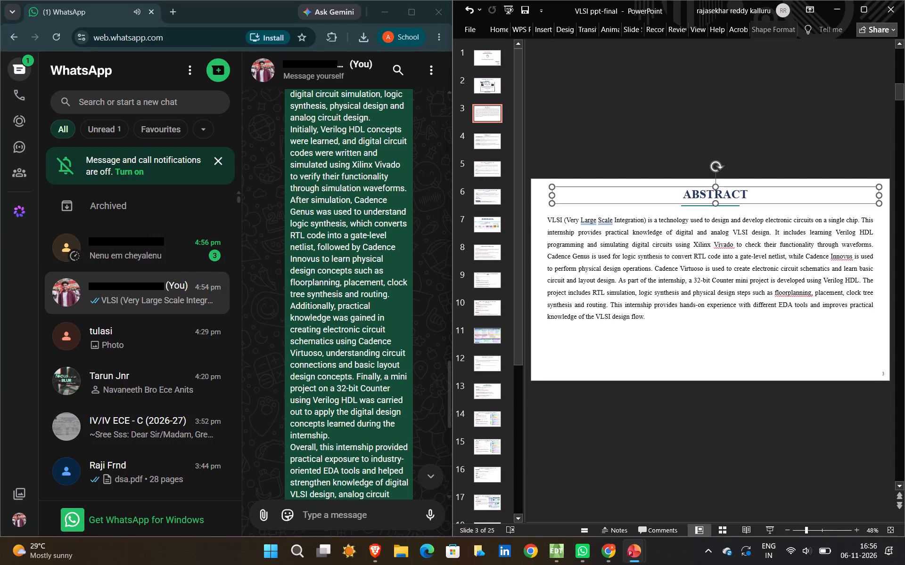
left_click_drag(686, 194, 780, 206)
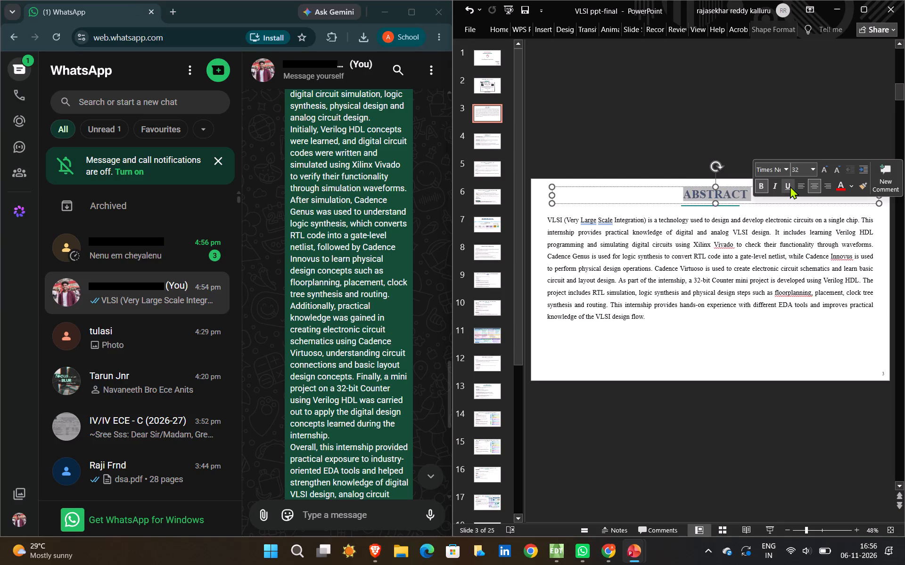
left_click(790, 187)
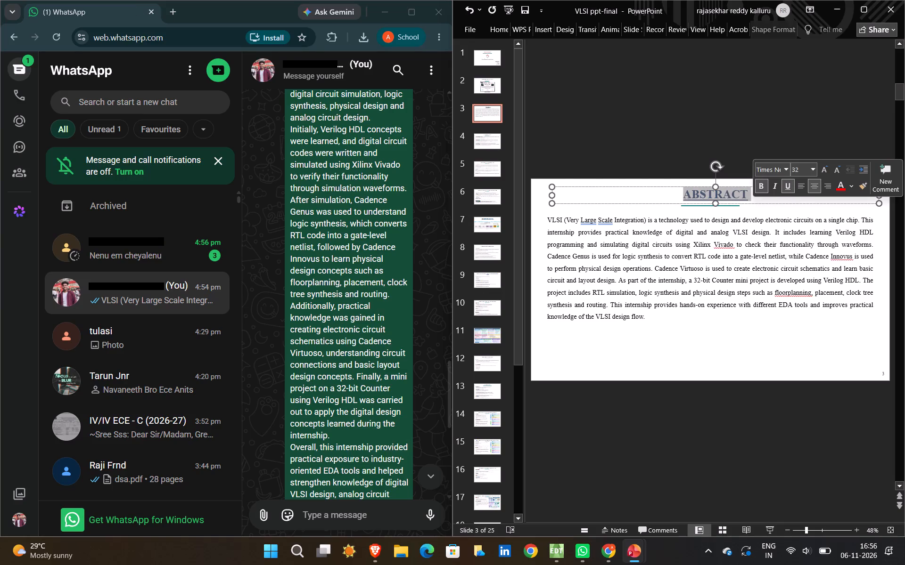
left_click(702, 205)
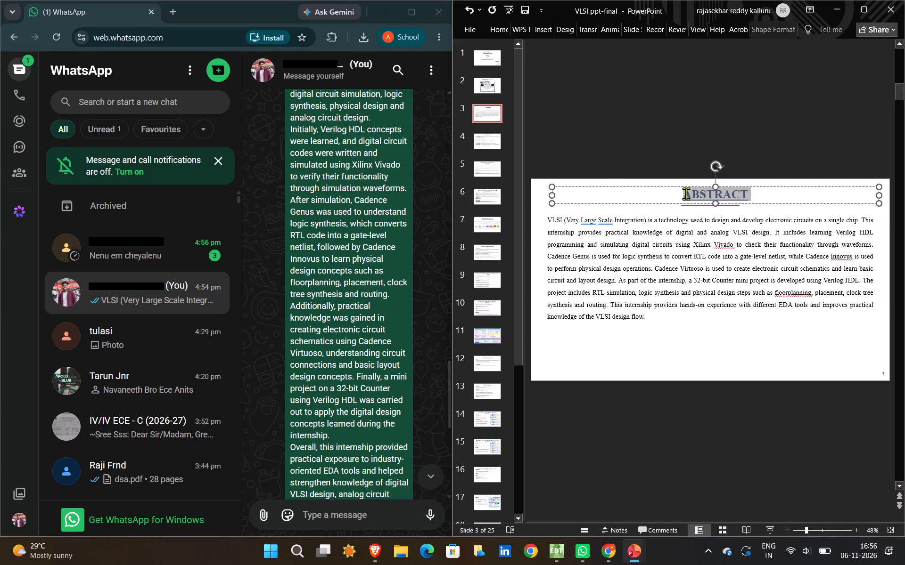
Clear the heading text on slide 3 and delete the teal line beneath it.
left_click_drag(686, 194, 761, 204)
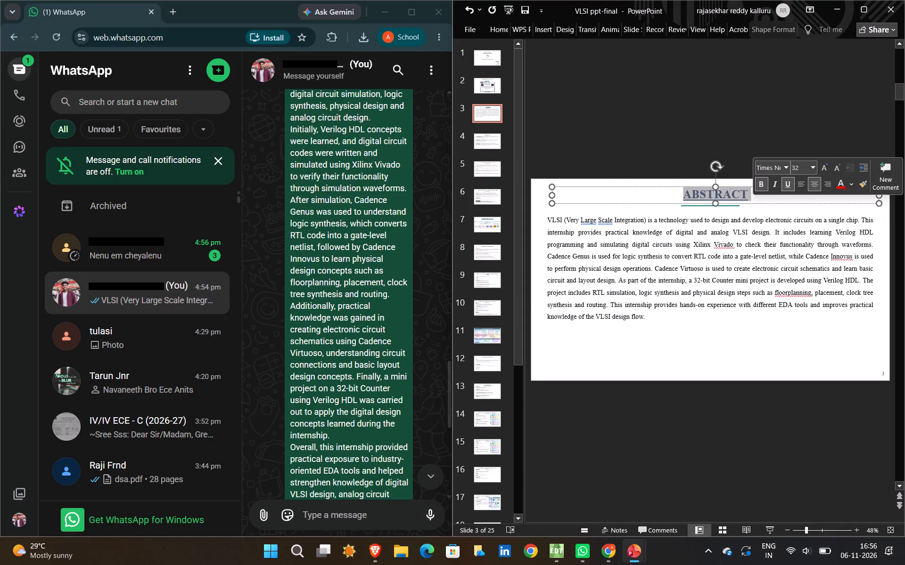
key("BackSpace")
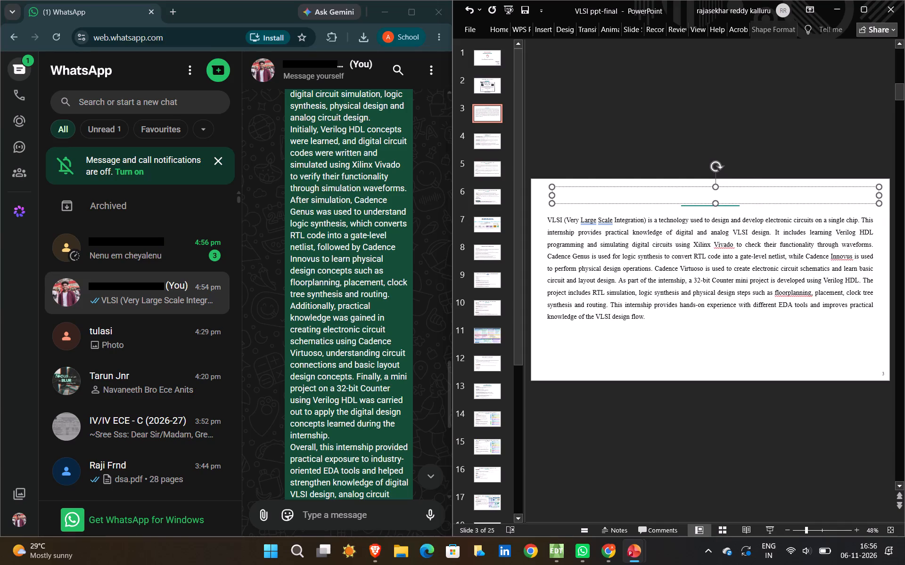
left_click(724, 207)
key("BackSpace")
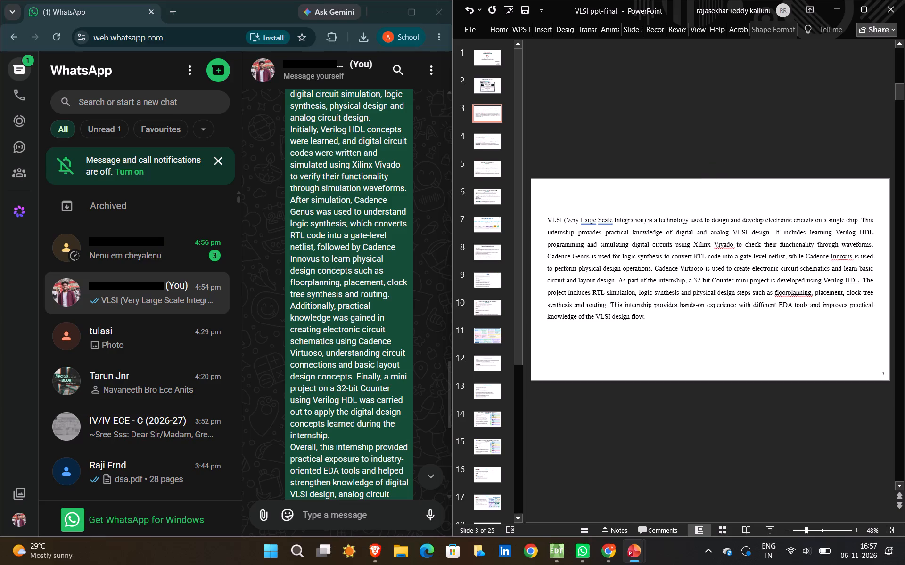
Enter "ABSTRACT" as the heading in the empty title placeholder on slide 3.
left_click(694, 199)
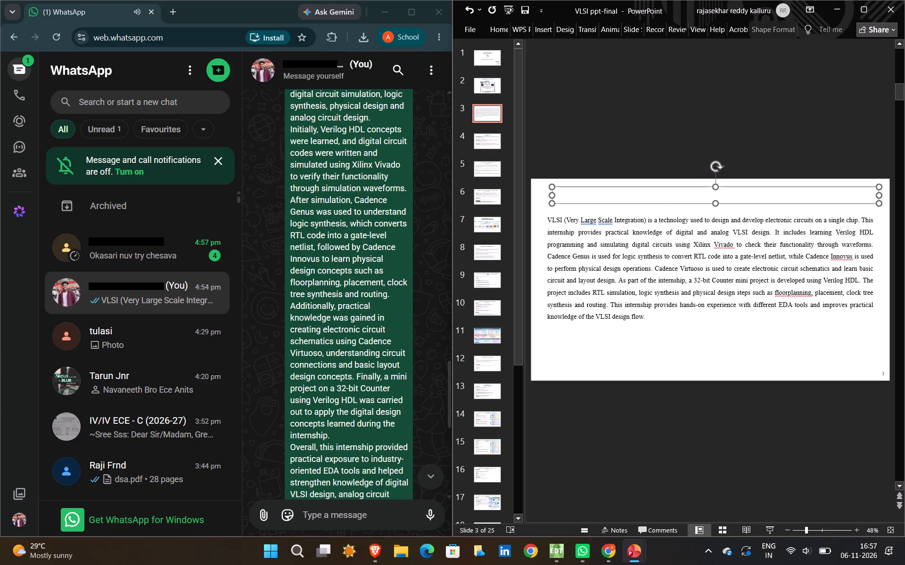
left_click(685, 196)
key("a")
key("b")
type("STRA")
type("CT")
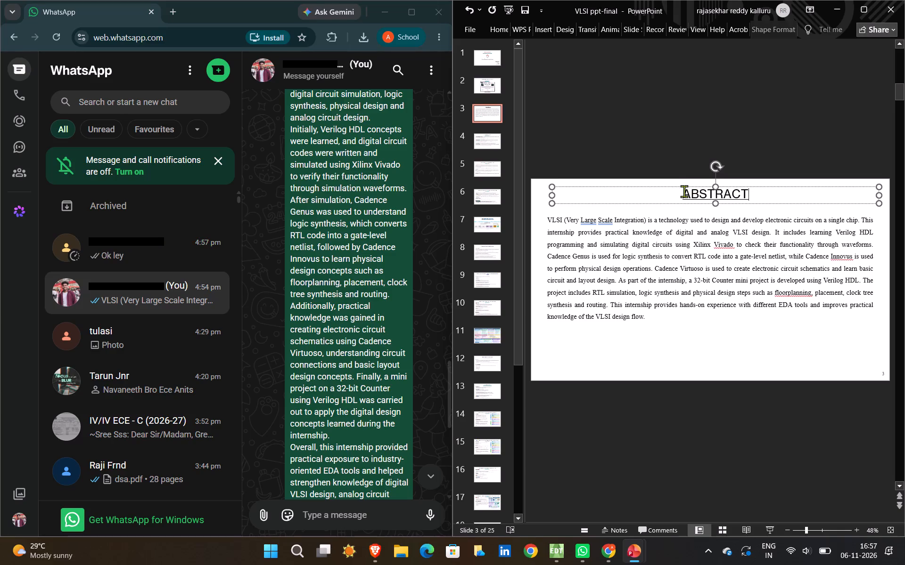
Change the font of the "ABSTRACT" heading on slide 3 to Times New Roman.
left_click_drag(683, 192, 776, 197)
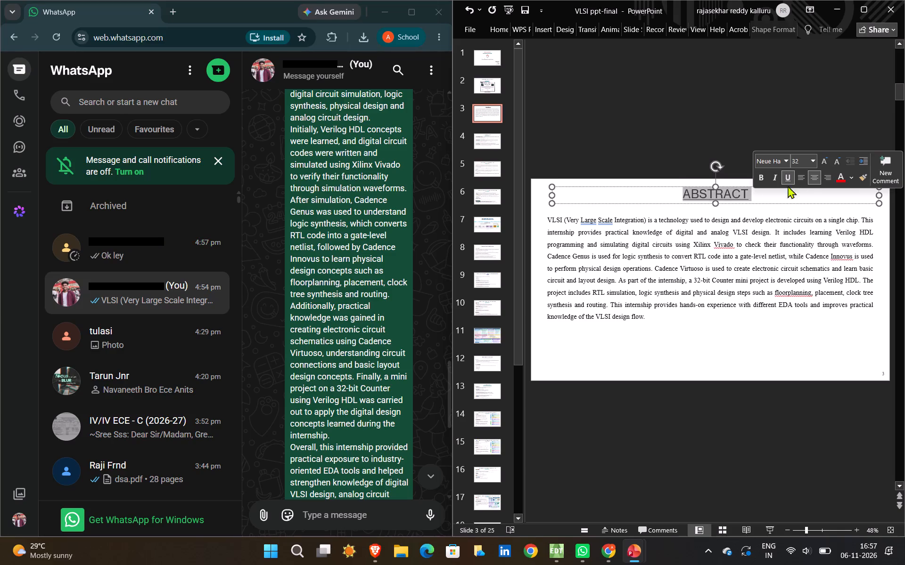
left_click(785, 162)
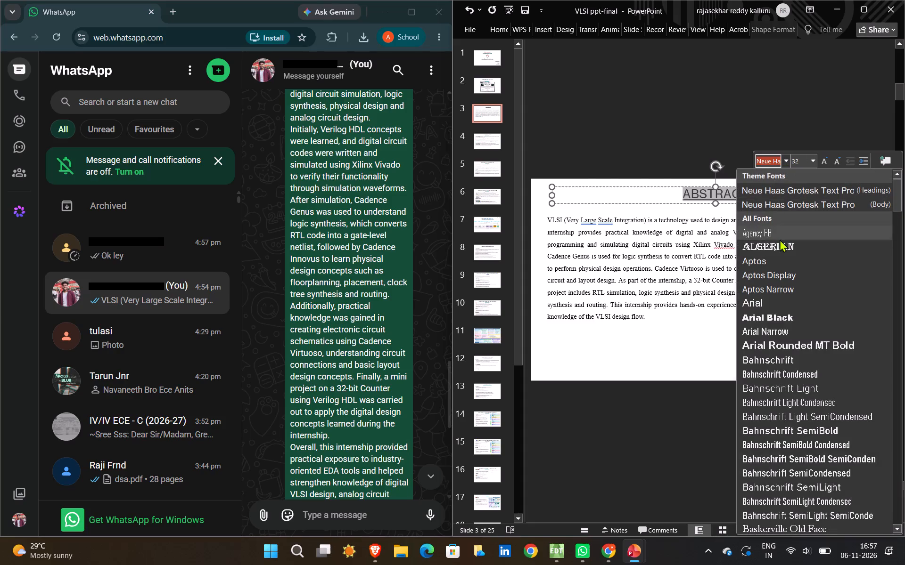
scroll(797, 355, "down", 2)
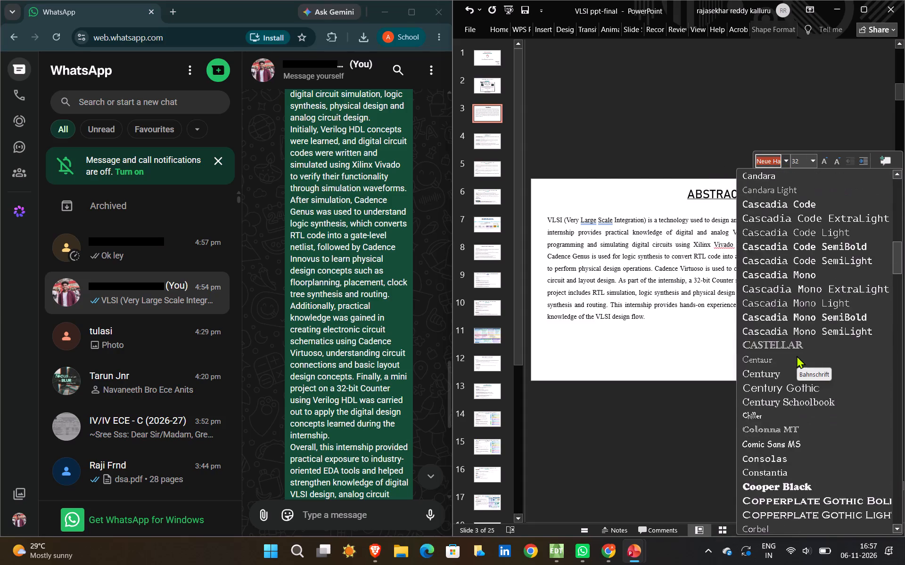
scroll(797, 355, "down", 3)
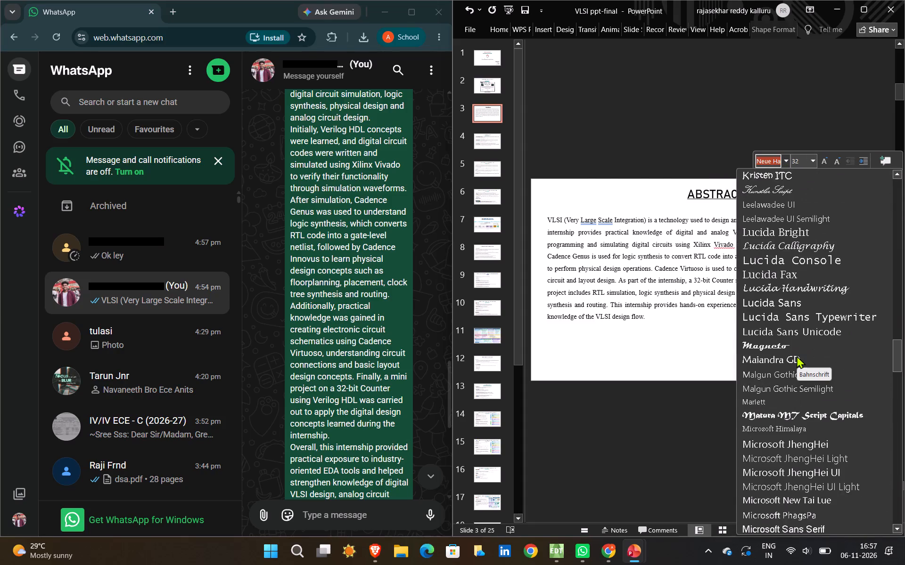
scroll(797, 355, "down", 3)
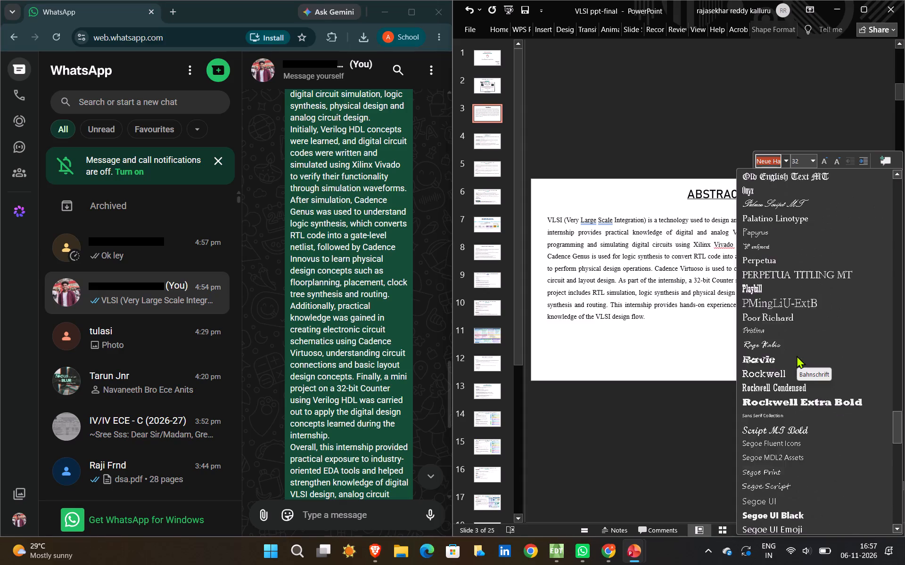
scroll(797, 355, "down", 3)
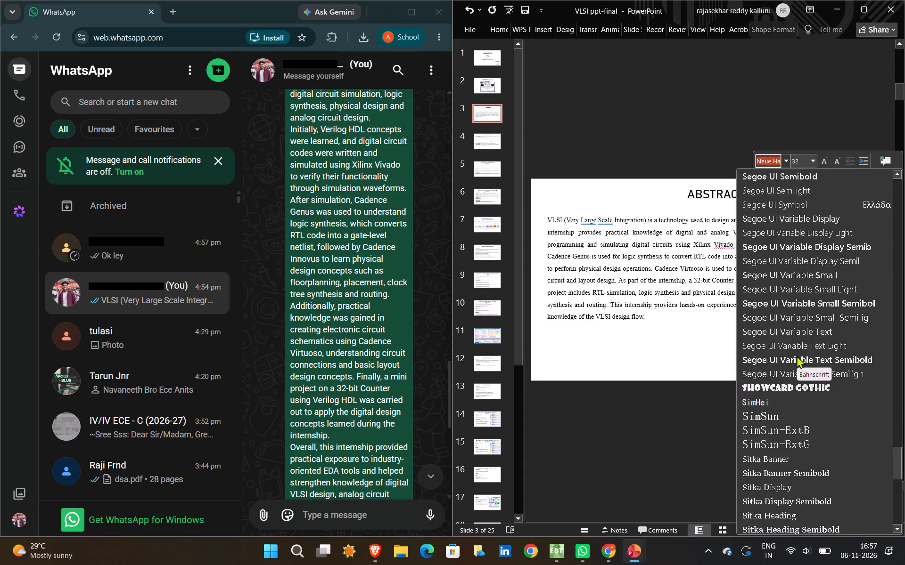
scroll(797, 355, "down", 3)
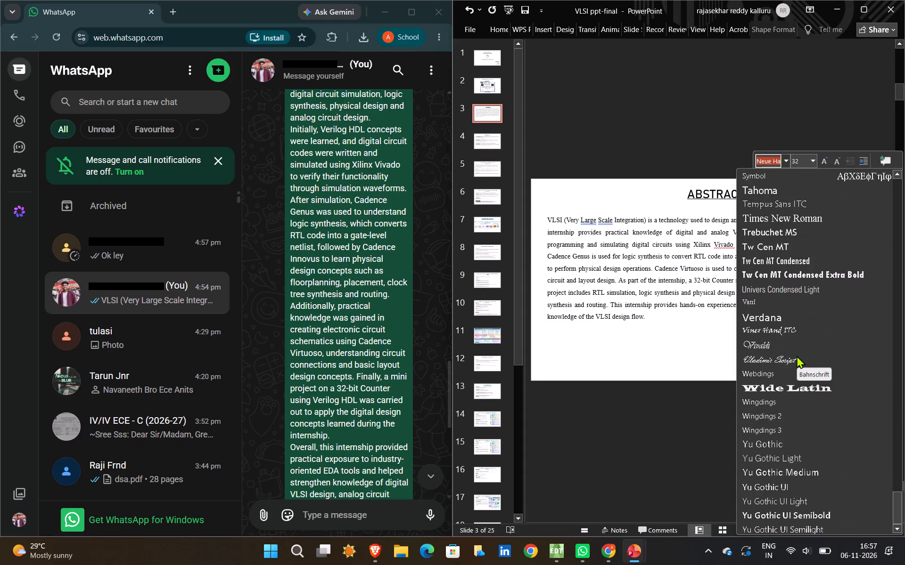
scroll(797, 355, "down", 1)
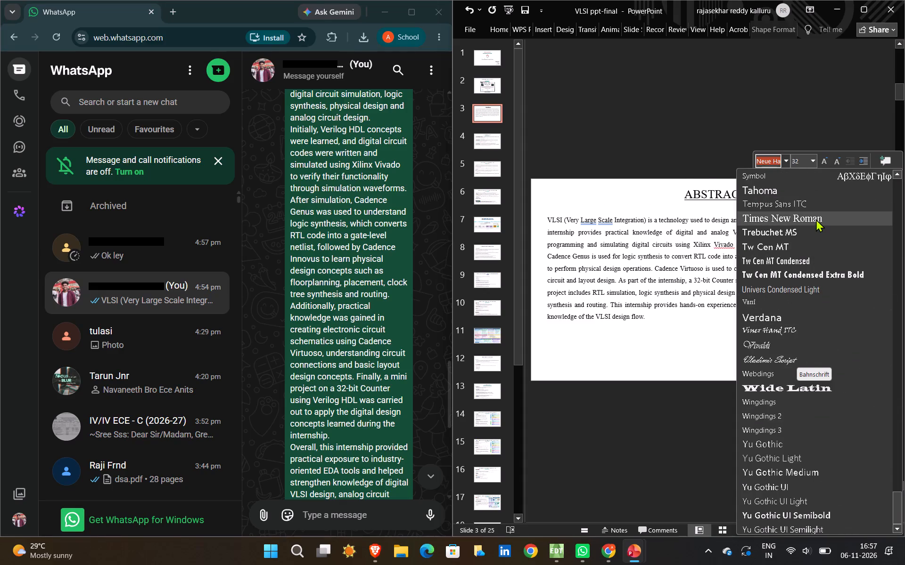
left_click(816, 219)
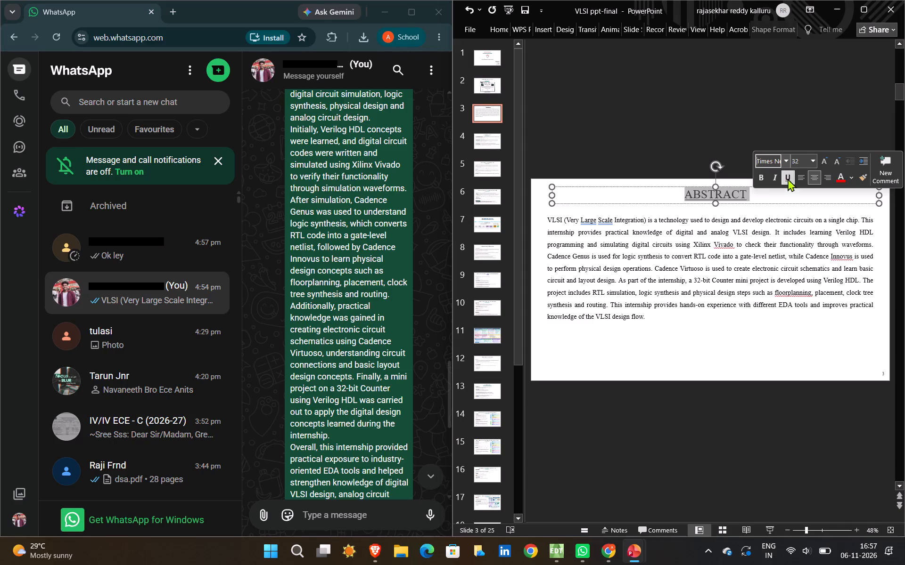
Remove the underline from the "ABSTRACT" heading on slide 3 and make it bold.
left_click(789, 175)
left_click(760, 176)
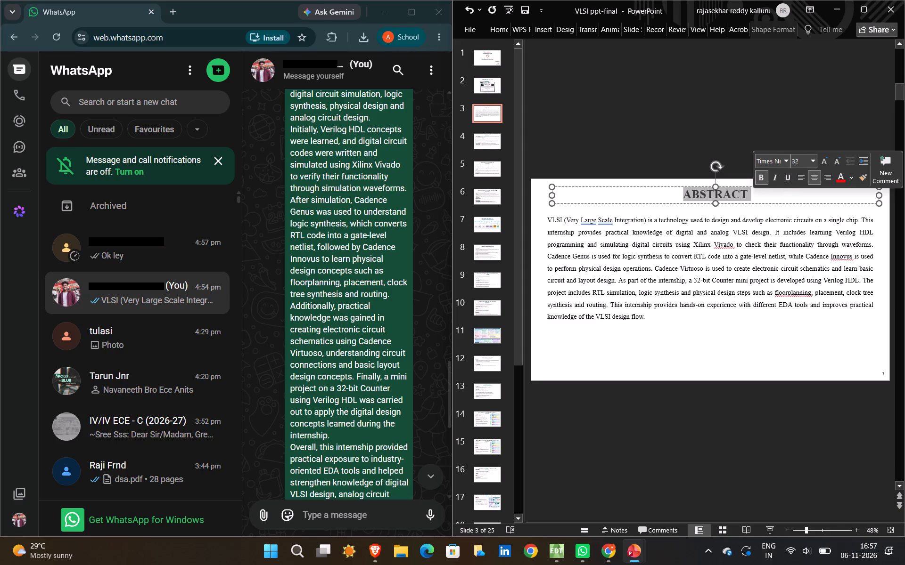
left_click(738, 344)
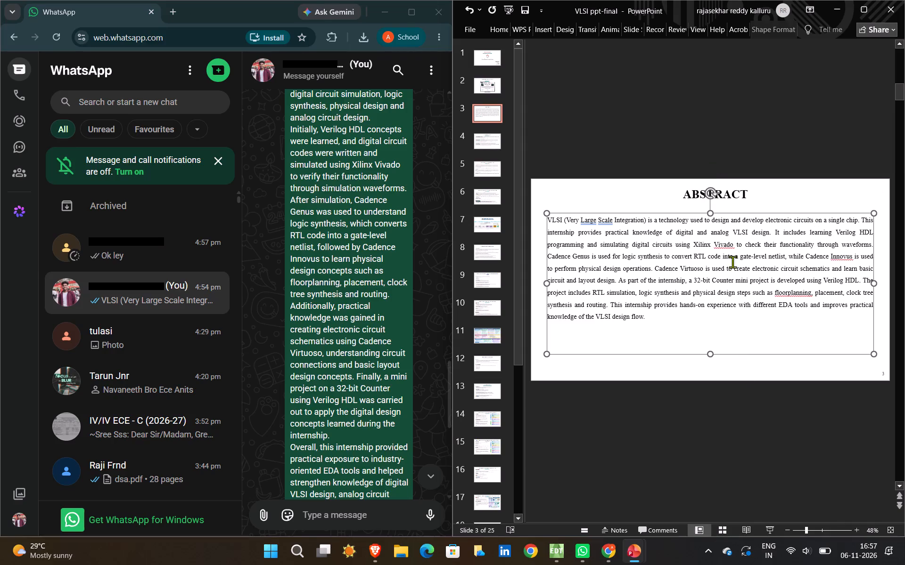
left_click(726, 198)
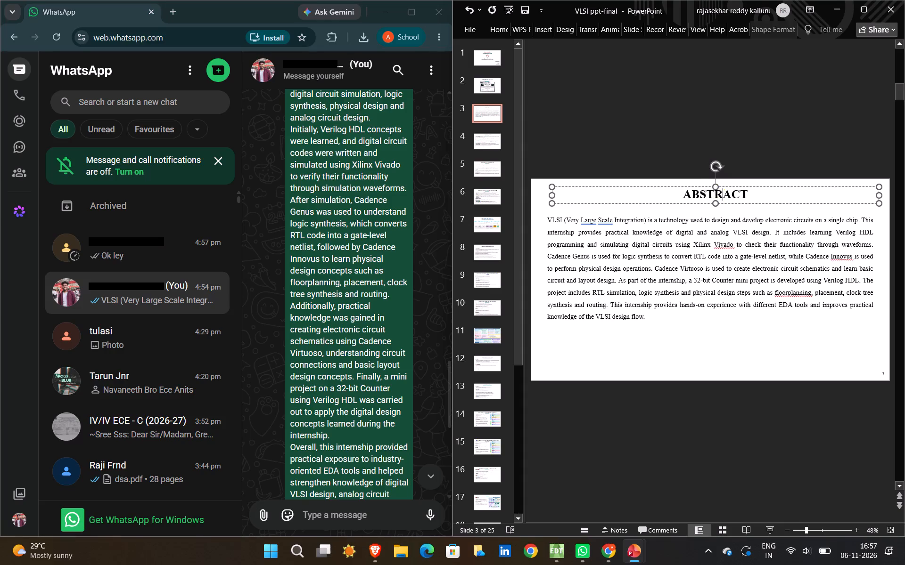
Shift the "ABSTRACT" heading and the abstract paragraph slightly lower on slide 3.
left_click_drag(709, 186, 708, 195)
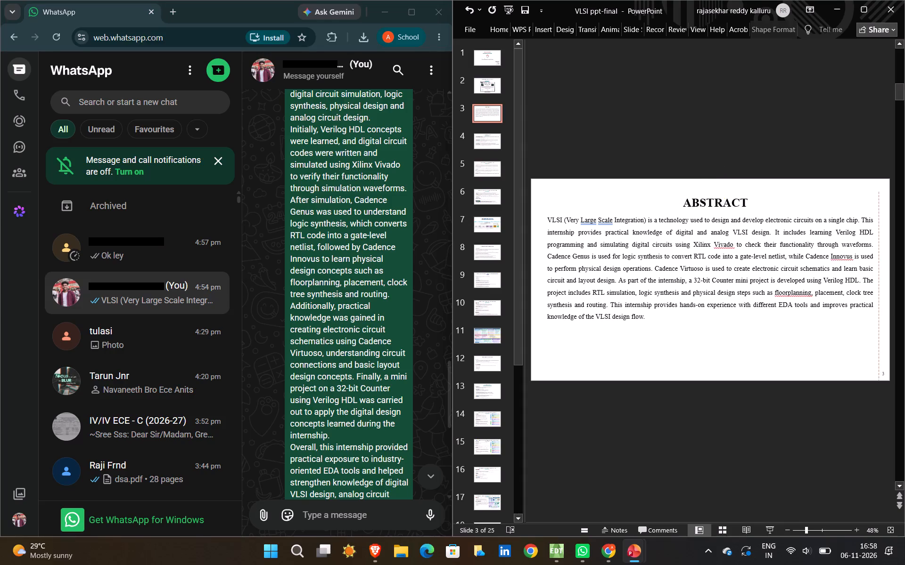
left_click_drag(708, 195, 708, 195)
left_click(706, 246)
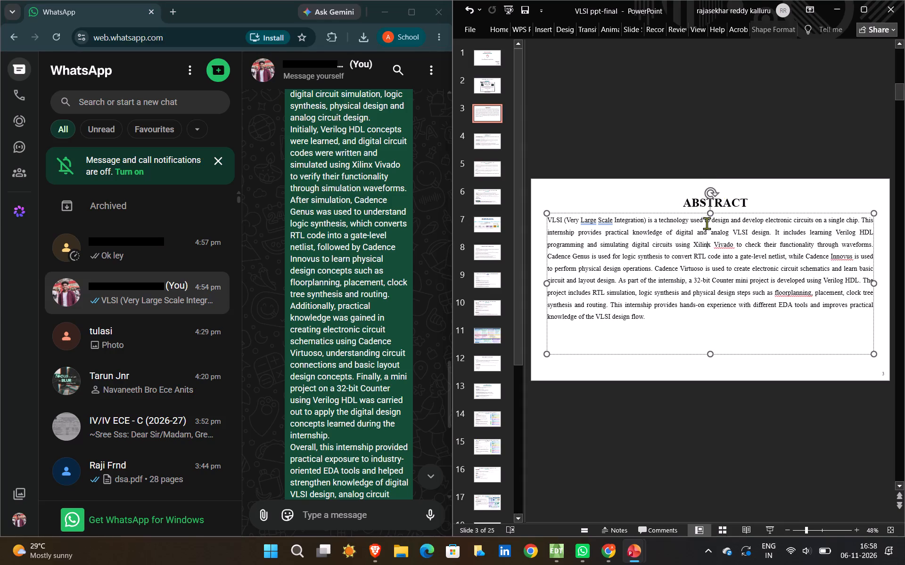
left_click_drag(699, 213, 699, 220)
left_click(658, 197)
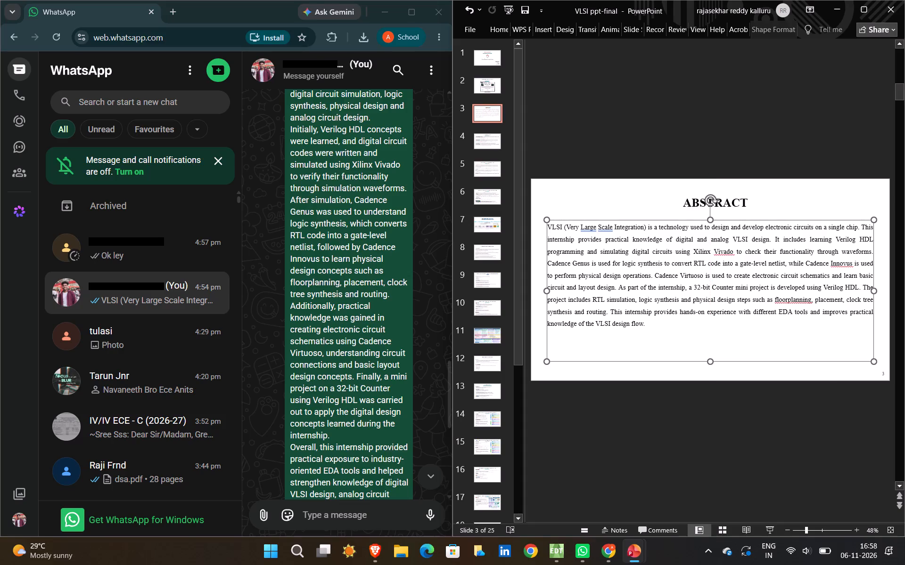
left_click(798, 349)
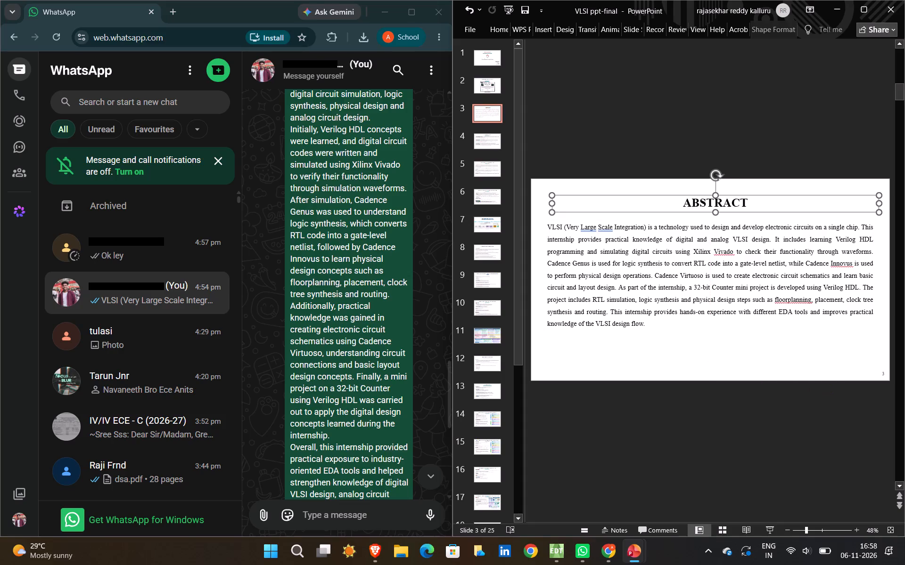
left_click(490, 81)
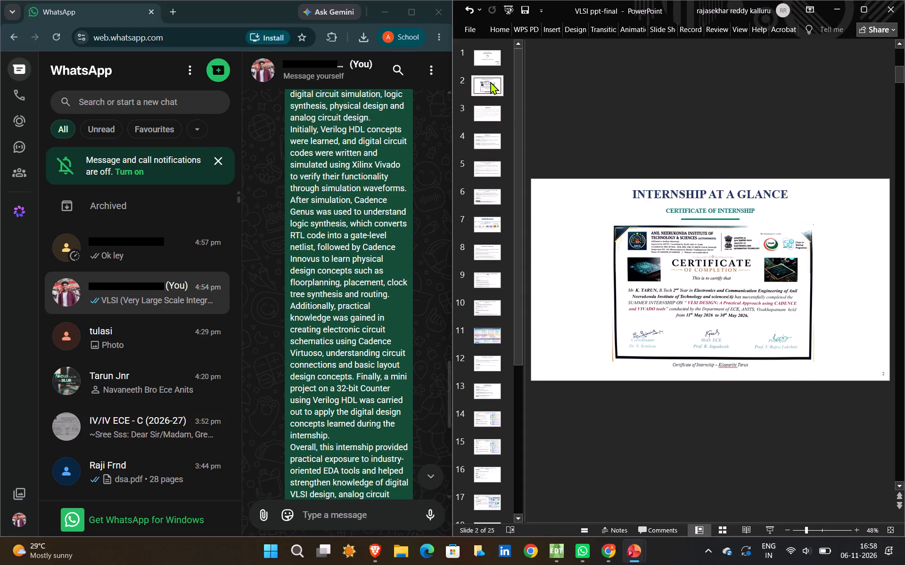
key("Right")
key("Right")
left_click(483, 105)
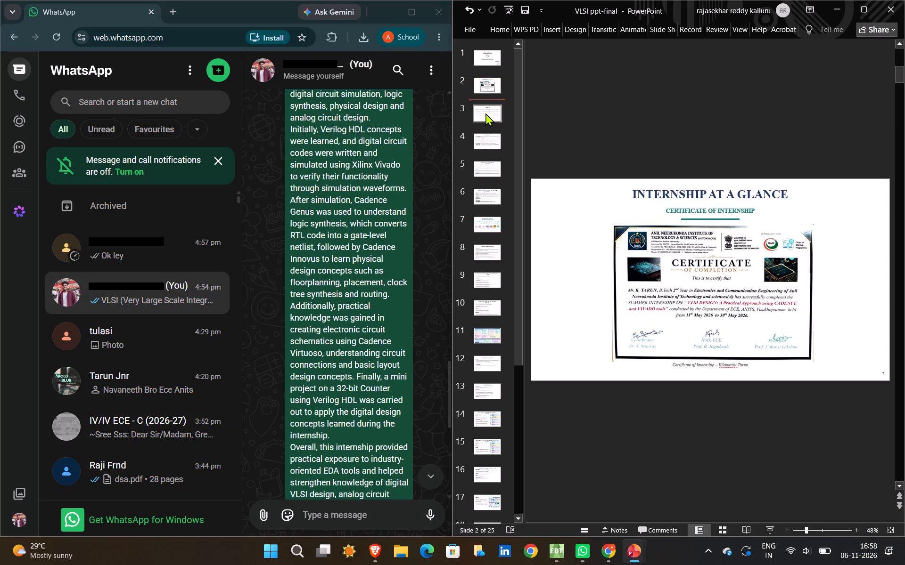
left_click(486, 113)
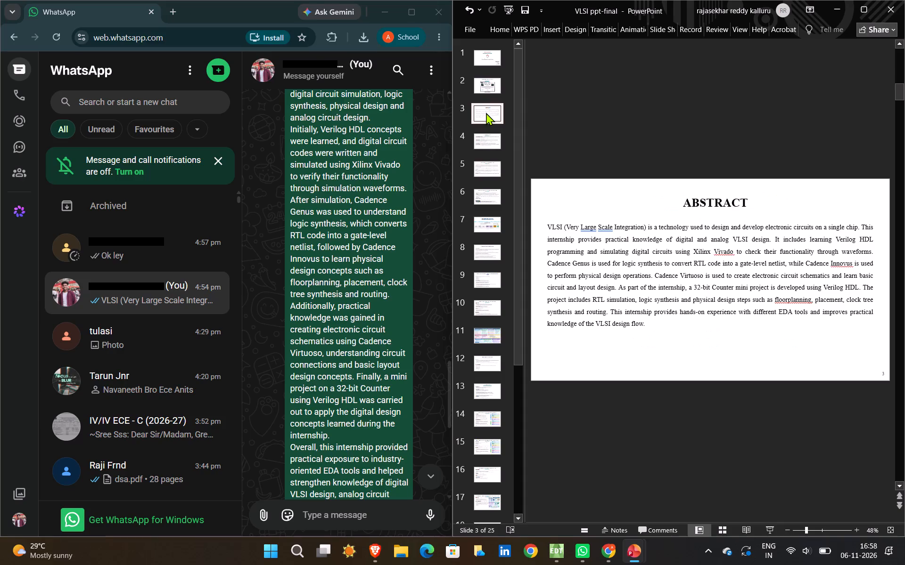
Recolour the "VLSI DESIGN" title on slide 1 to the darkest tint of the black theme colour, at font size 40.
left_click(477, 57)
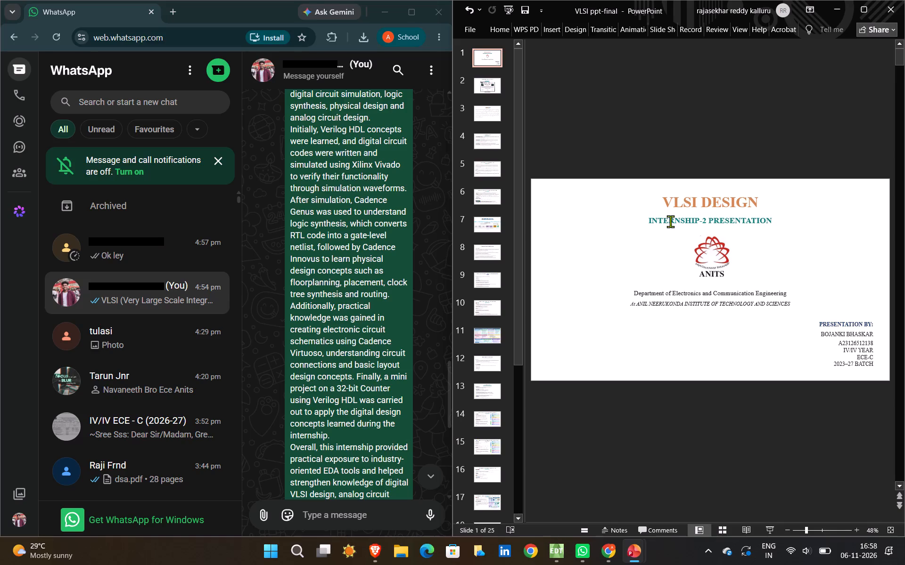
left_click(712, 202)
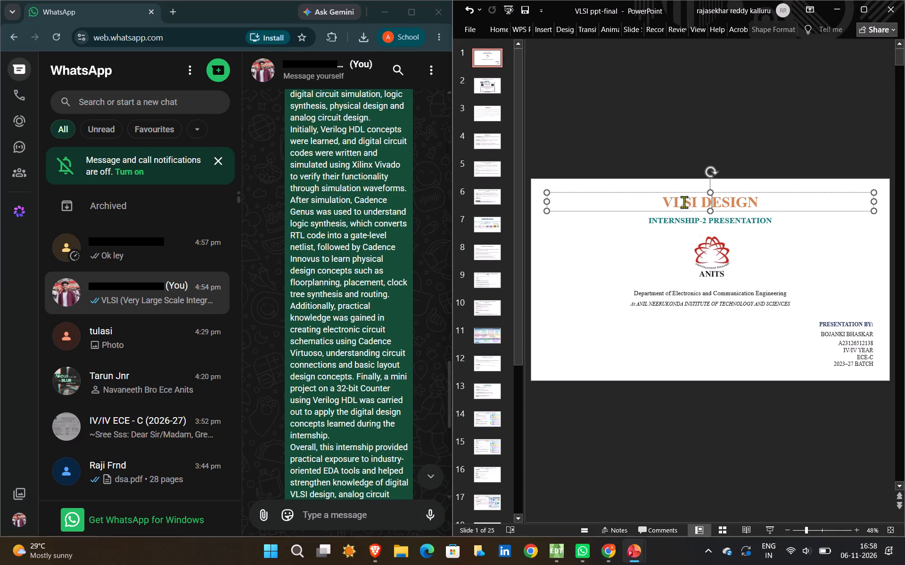
left_click_drag(664, 200, 771, 200)
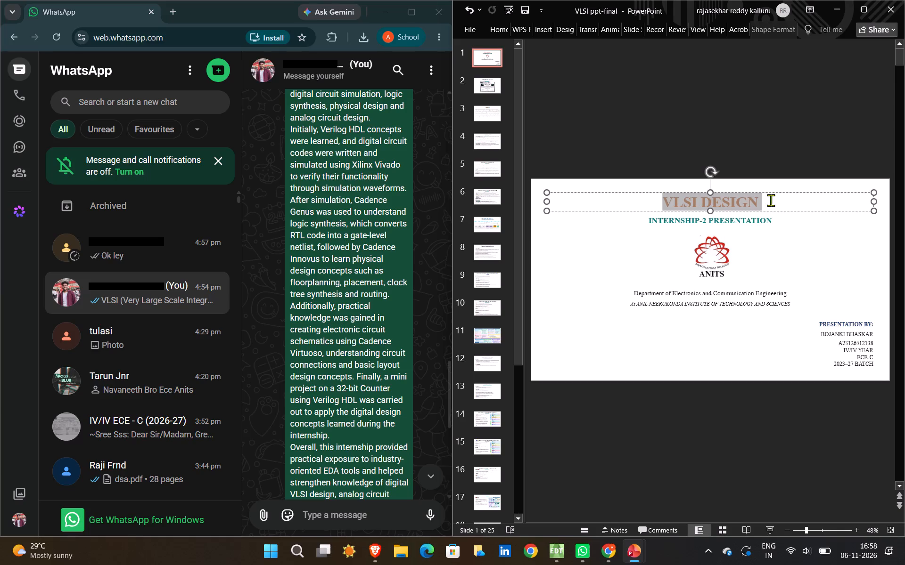
left_click_drag(771, 200, 781, 201)
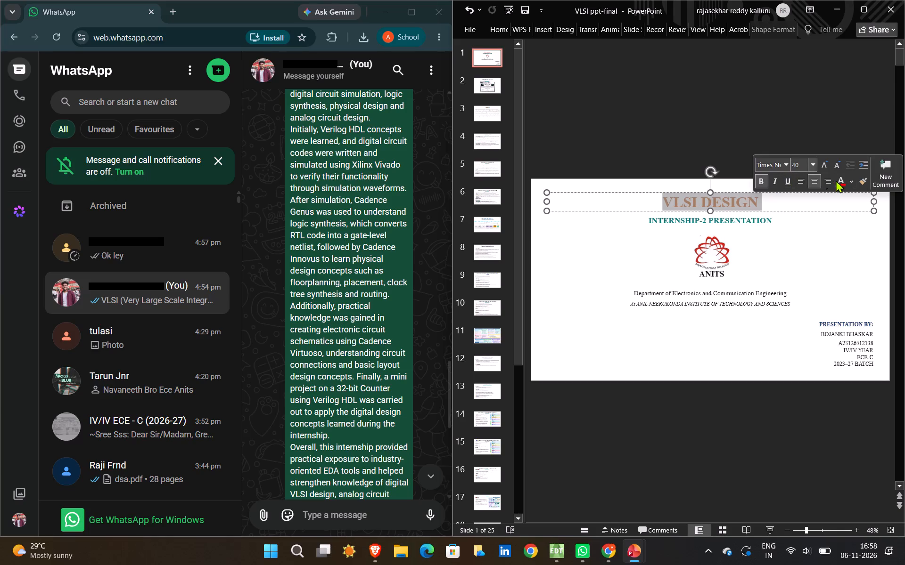
left_click(849, 181)
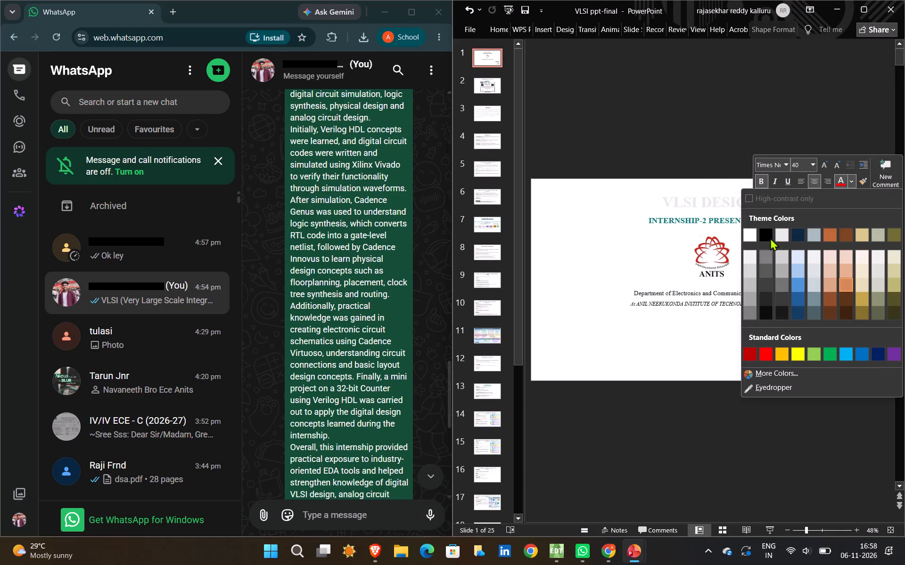
left_click(765, 234)
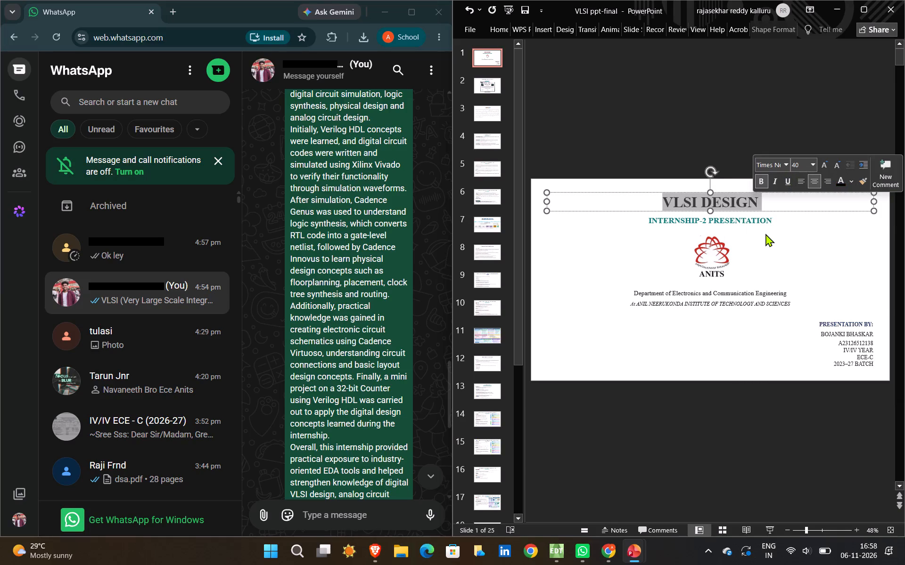
left_click(812, 164)
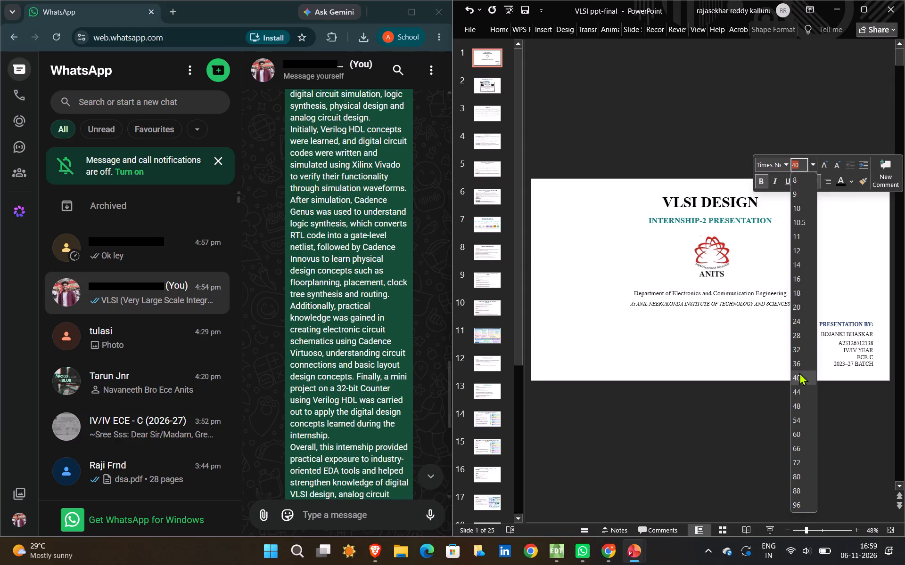
left_click(799, 372)
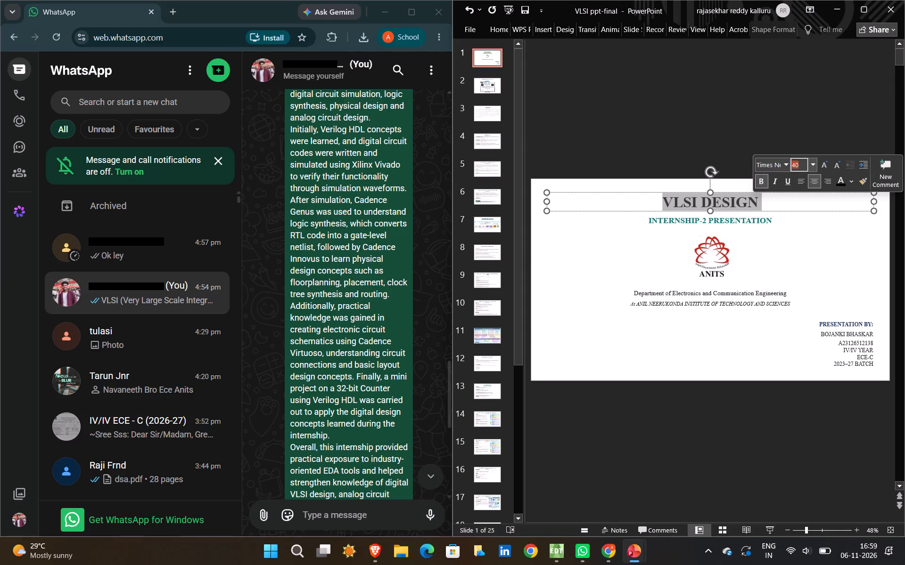
left_click(846, 178)
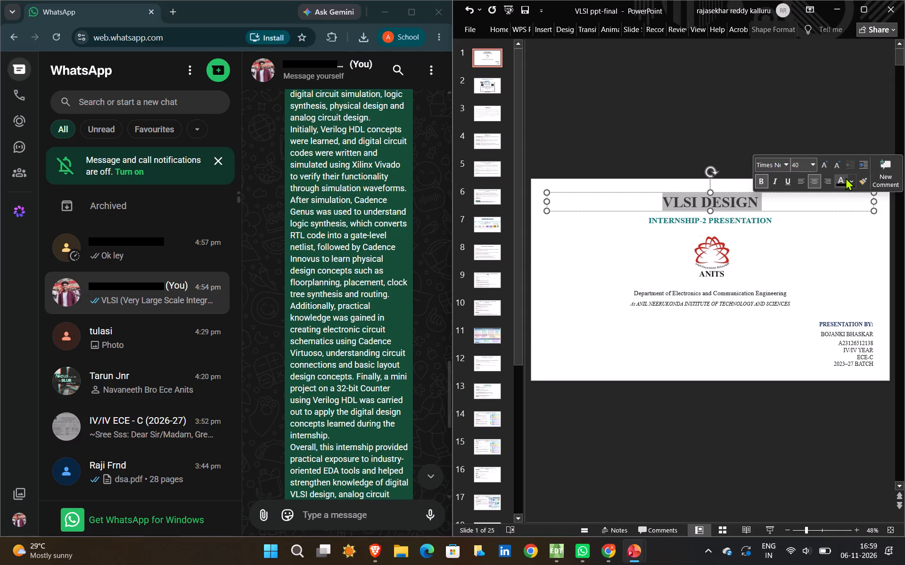
left_click(849, 180)
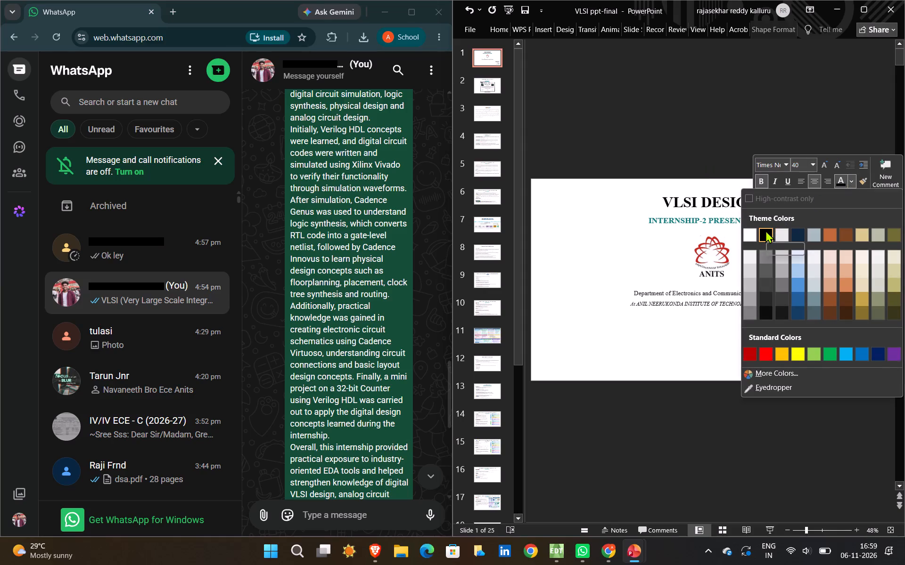
left_click(770, 312)
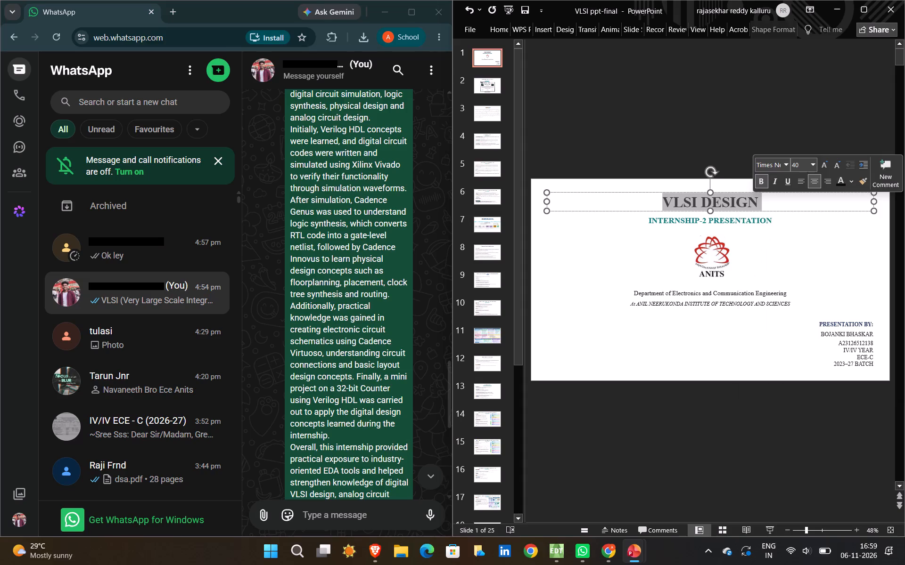
Format the "INTERNSHIP-2 PRESENTATION" subtitle on slide 1 in the same black, without bold, at font size 24.
left_click(784, 230)
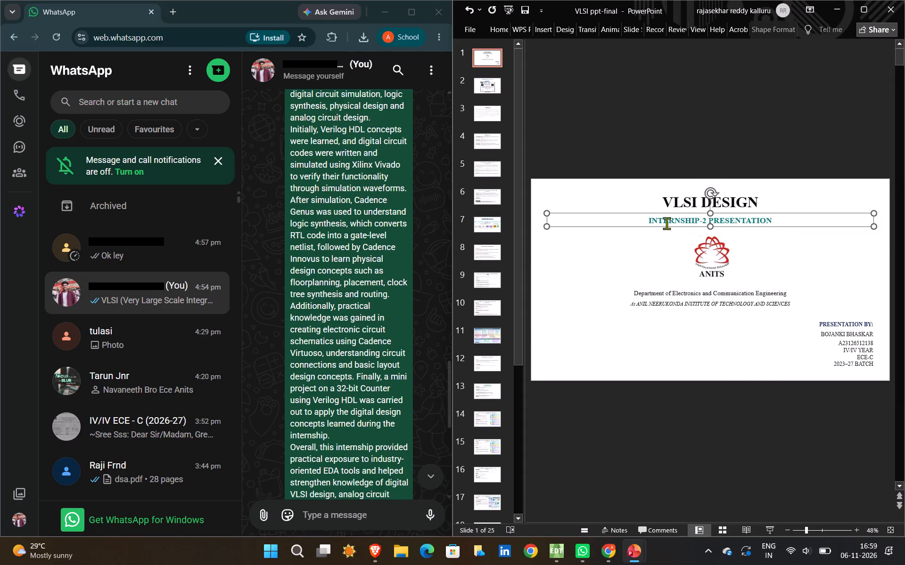
left_click_drag(649, 220, 797, 210)
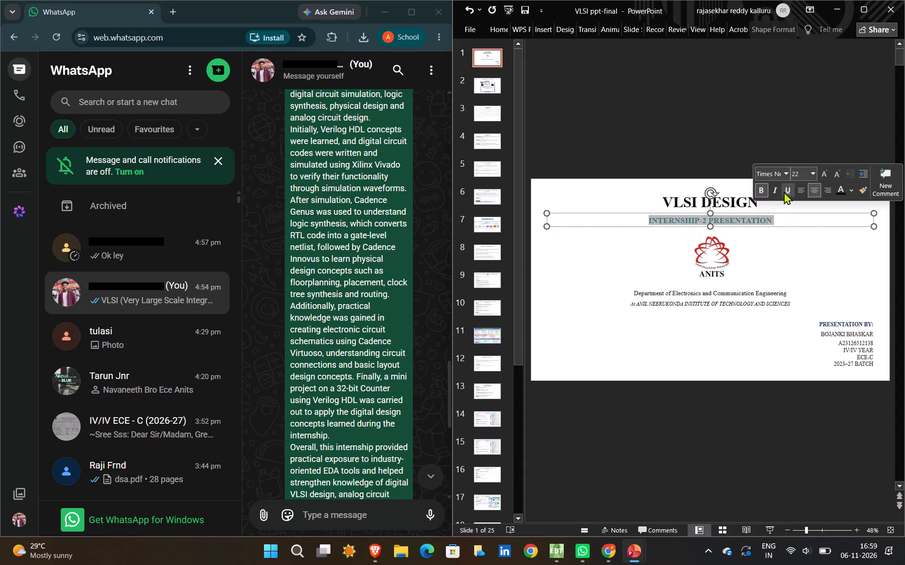
left_click(843, 187)
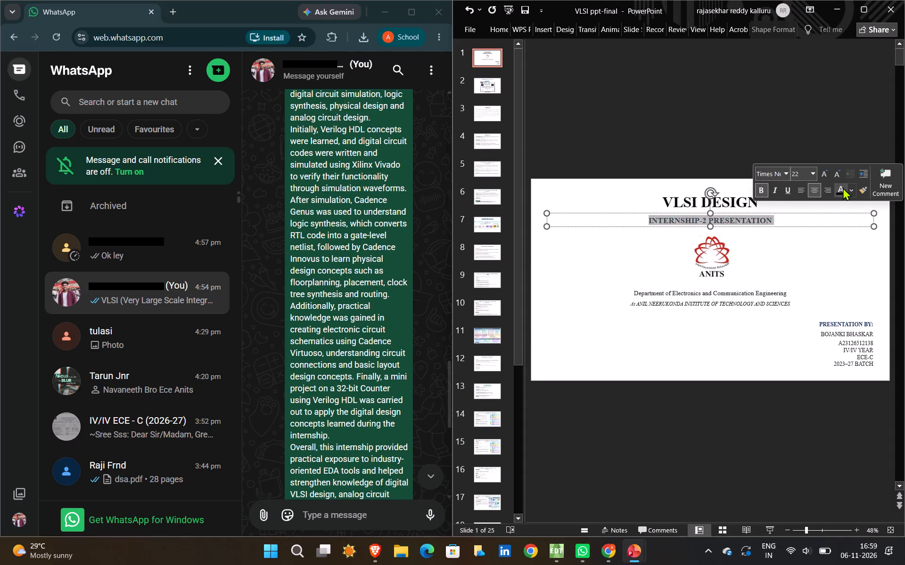
left_click(760, 189)
left_click(810, 169)
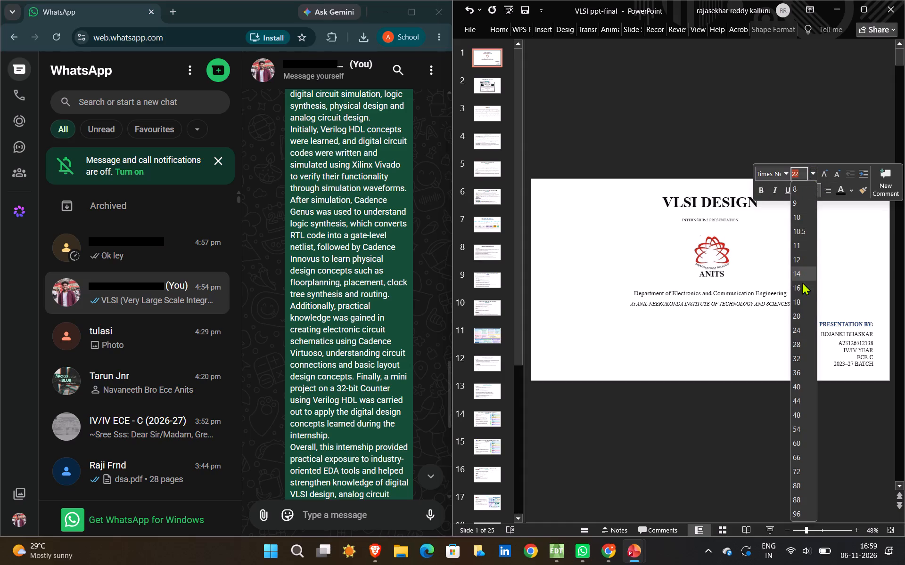
left_click(800, 327)
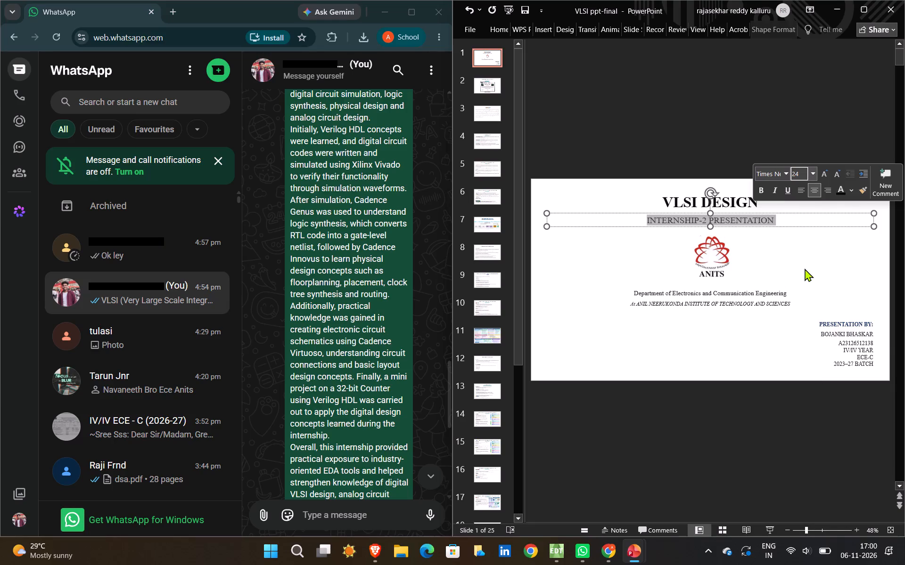
left_click(805, 268)
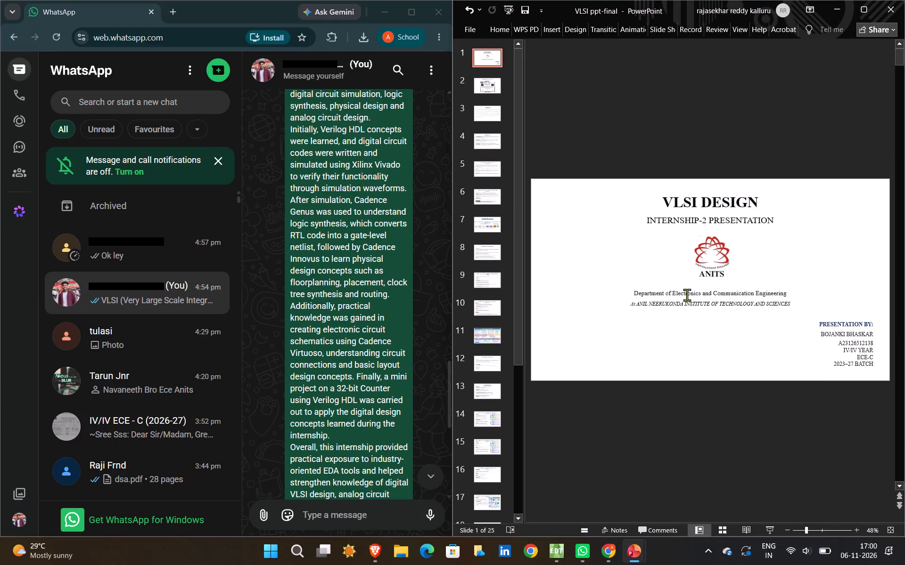
Enlarge the ANITS logo on slide 1 slightly.
left_click(717, 254)
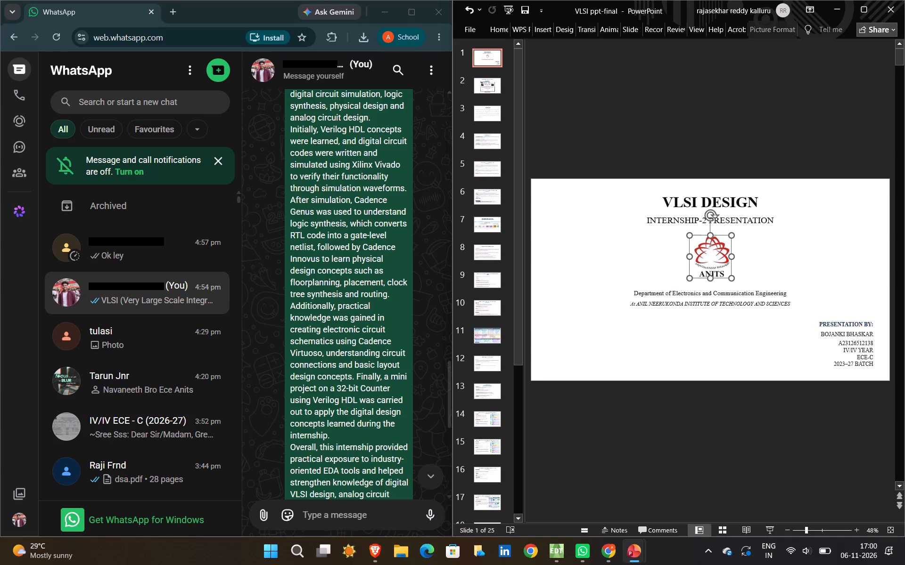
left_click(731, 234)
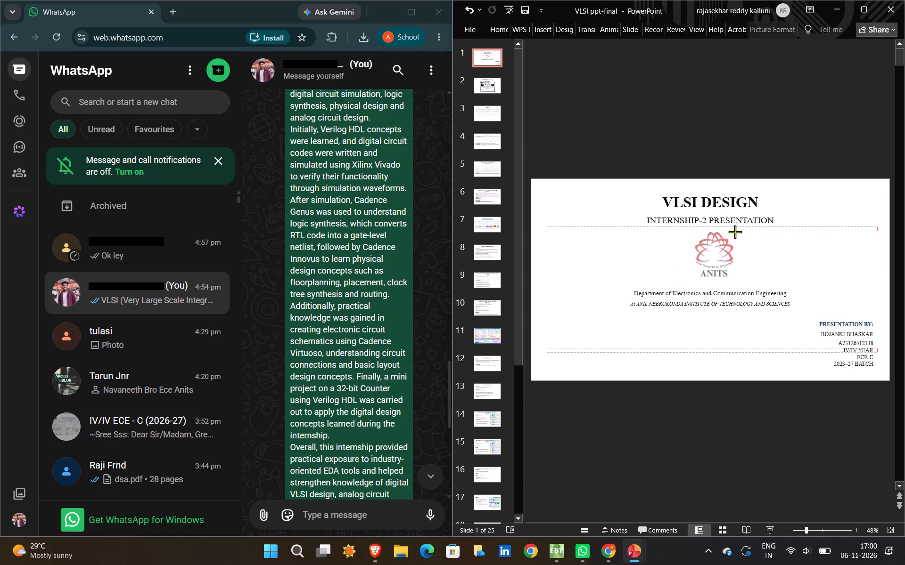
left_click(718, 248)
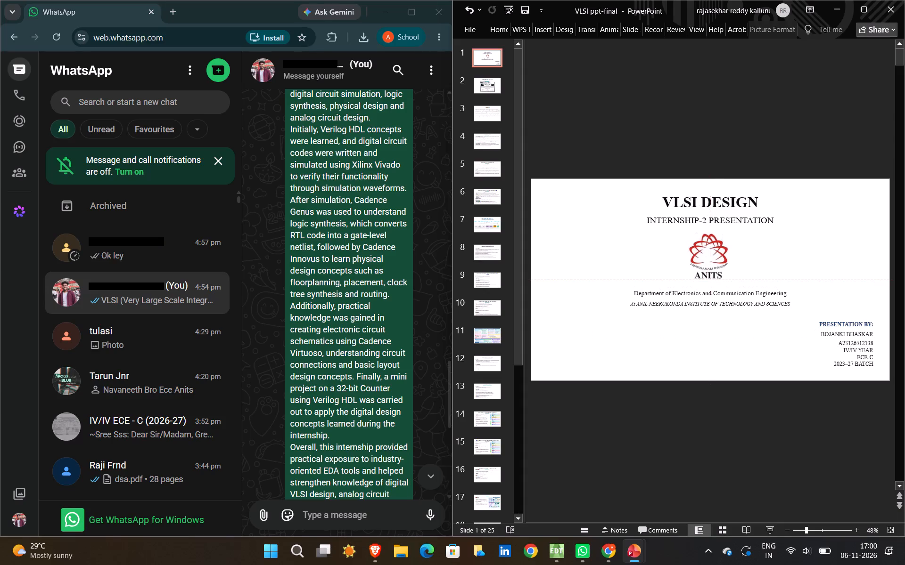
Make the "Department of Electronics and Communication Engineering" line on slide 1 bold and set its font size to 20.
left_click(702, 302)
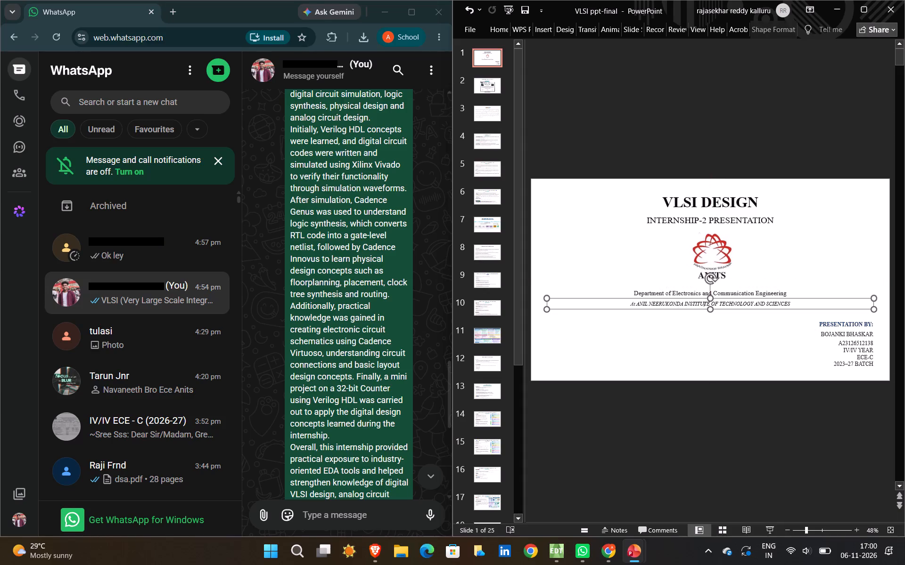
left_click(636, 293)
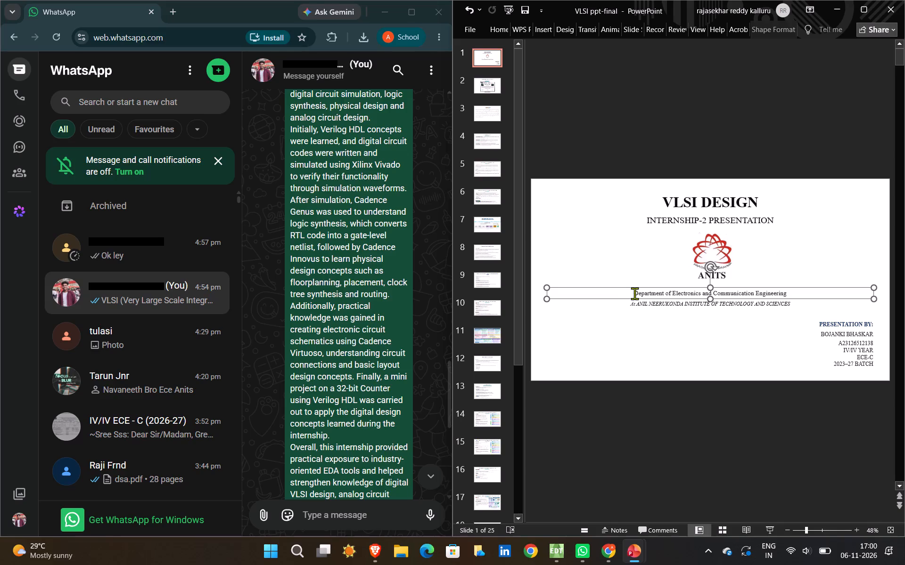
left_click_drag(636, 294, 796, 294)
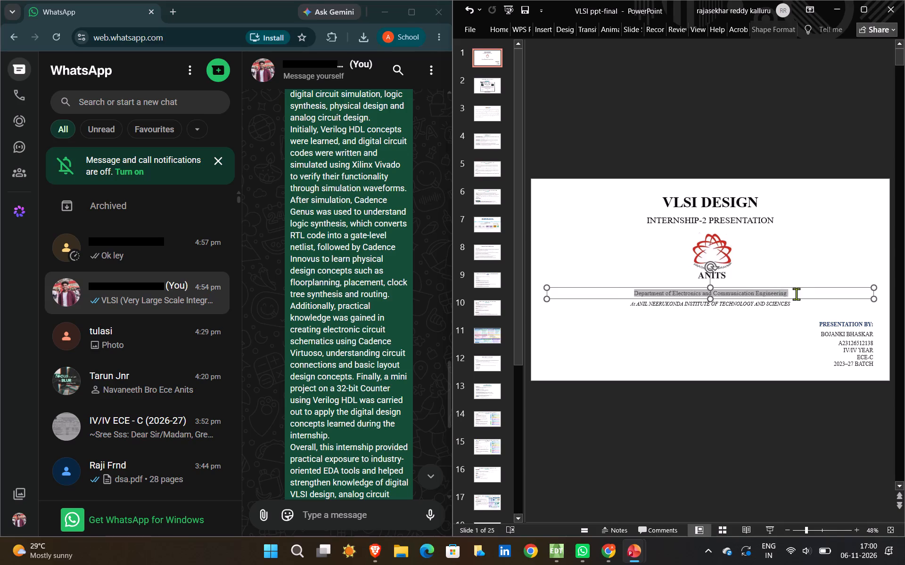
left_click_drag(796, 294, 802, 294)
left_click(765, 274)
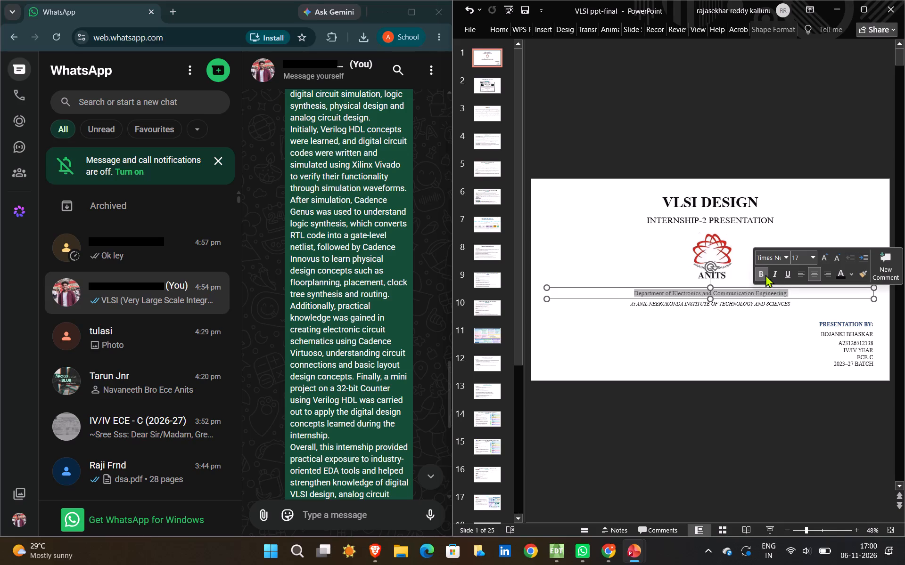
left_click(813, 259)
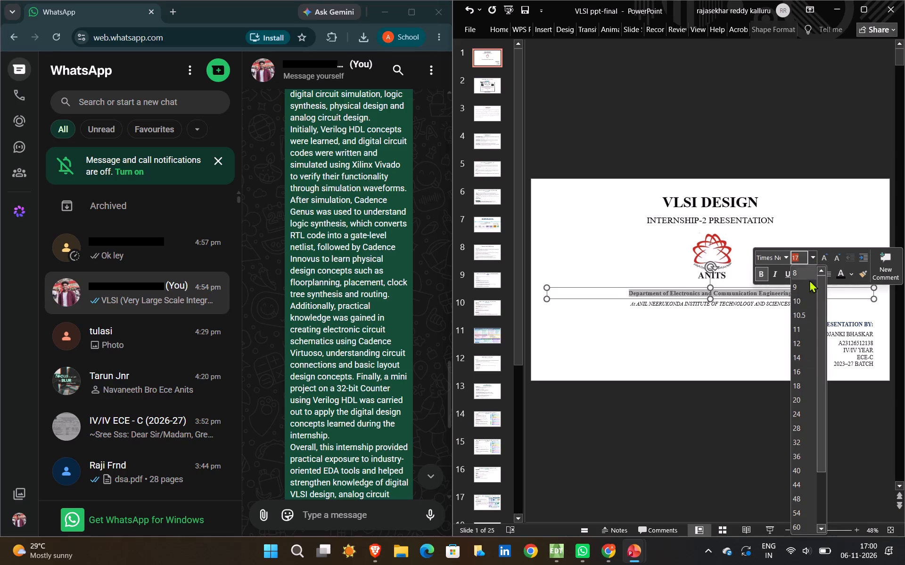
left_click(804, 399)
left_click(700, 342)
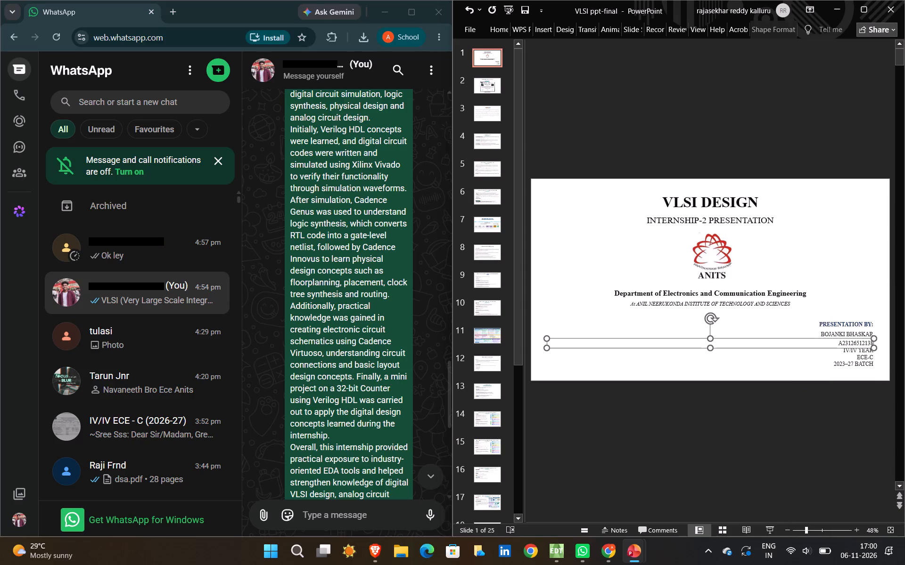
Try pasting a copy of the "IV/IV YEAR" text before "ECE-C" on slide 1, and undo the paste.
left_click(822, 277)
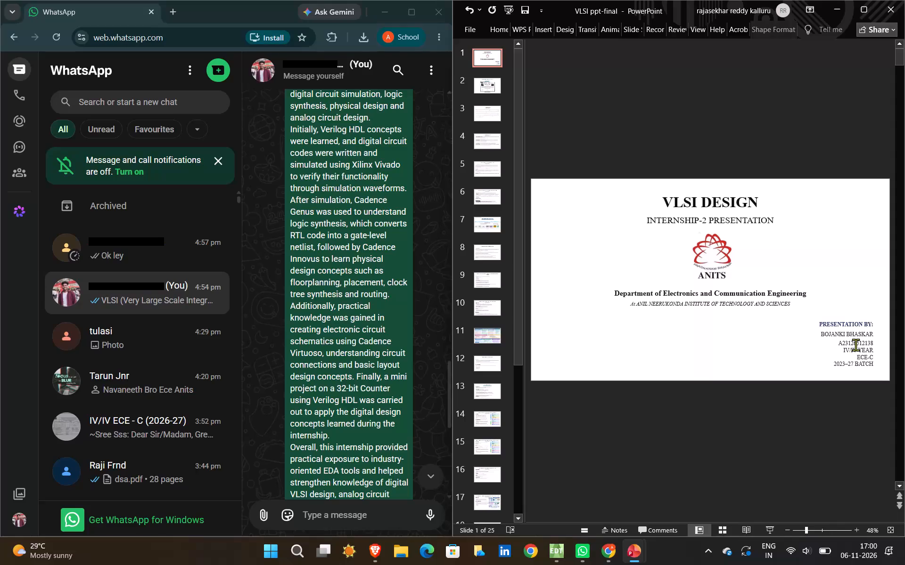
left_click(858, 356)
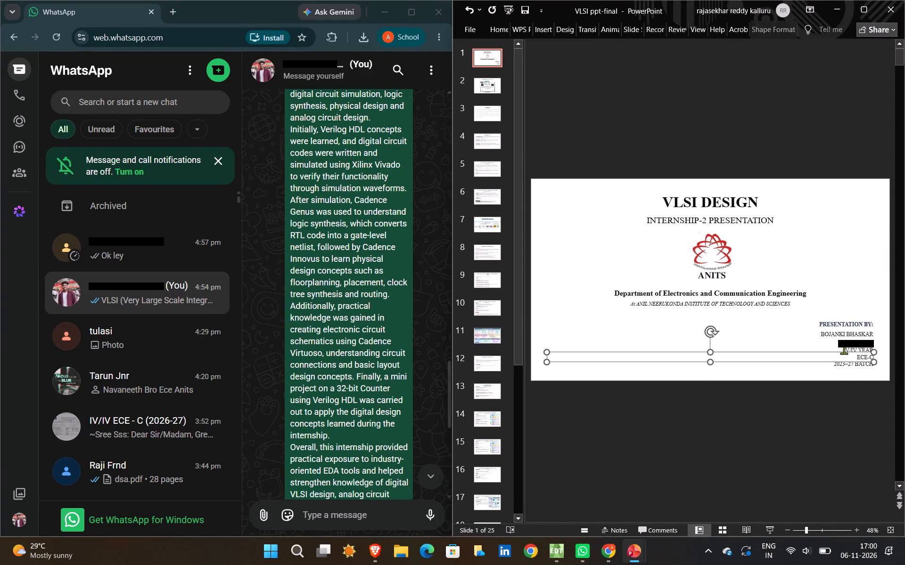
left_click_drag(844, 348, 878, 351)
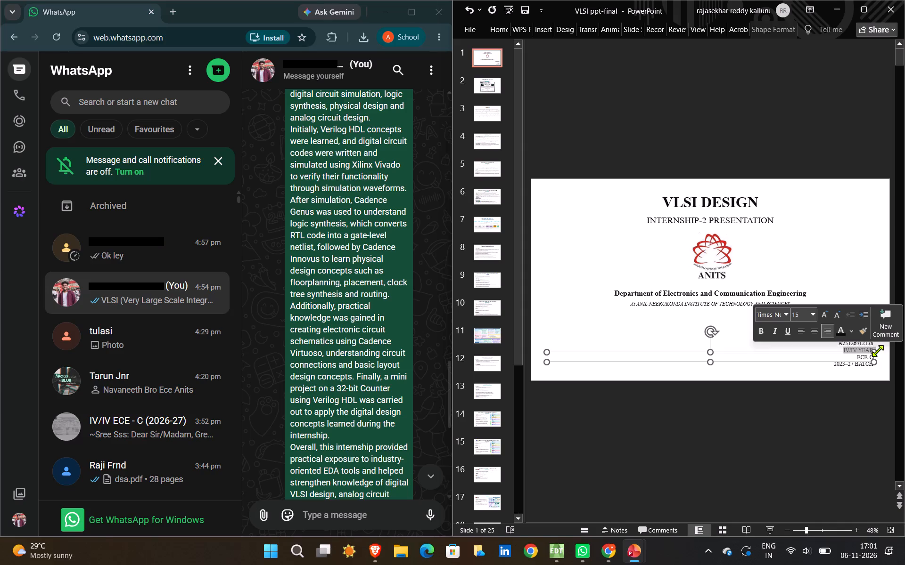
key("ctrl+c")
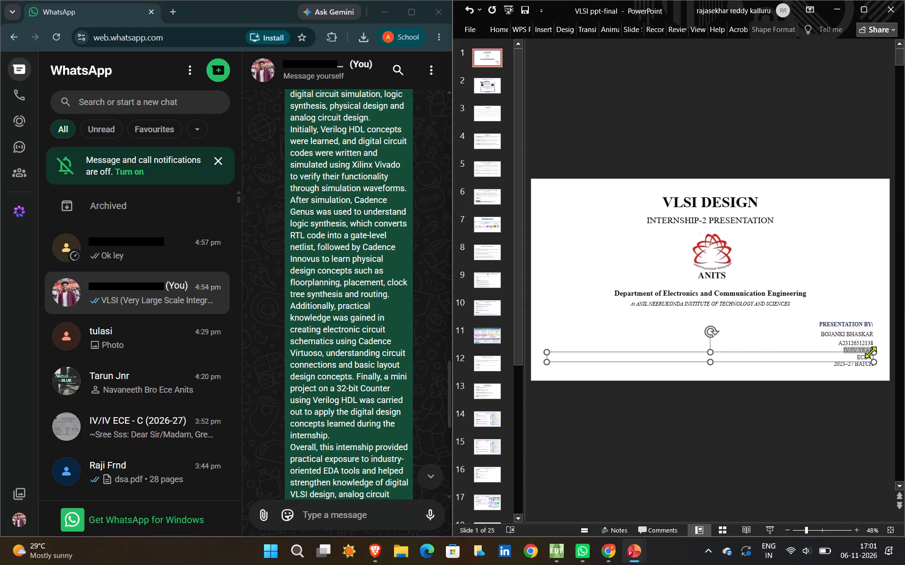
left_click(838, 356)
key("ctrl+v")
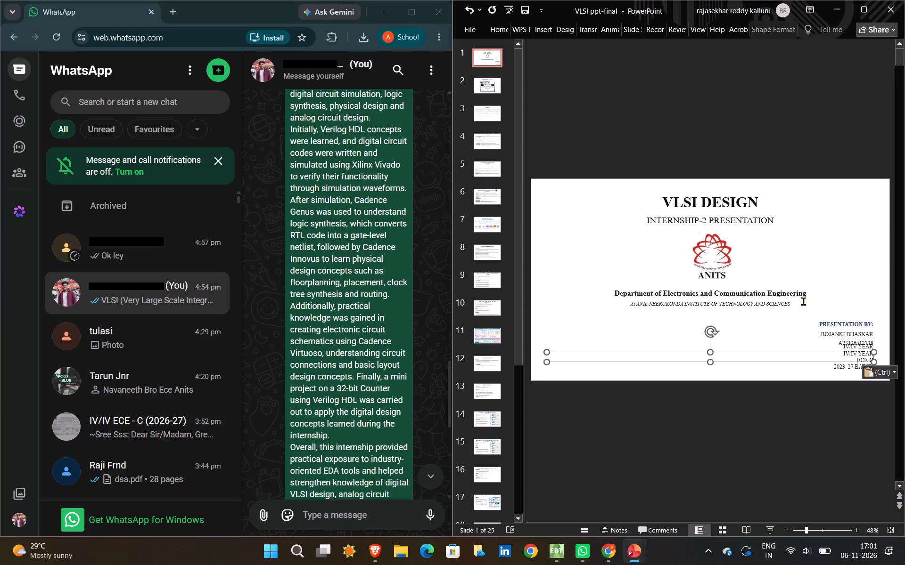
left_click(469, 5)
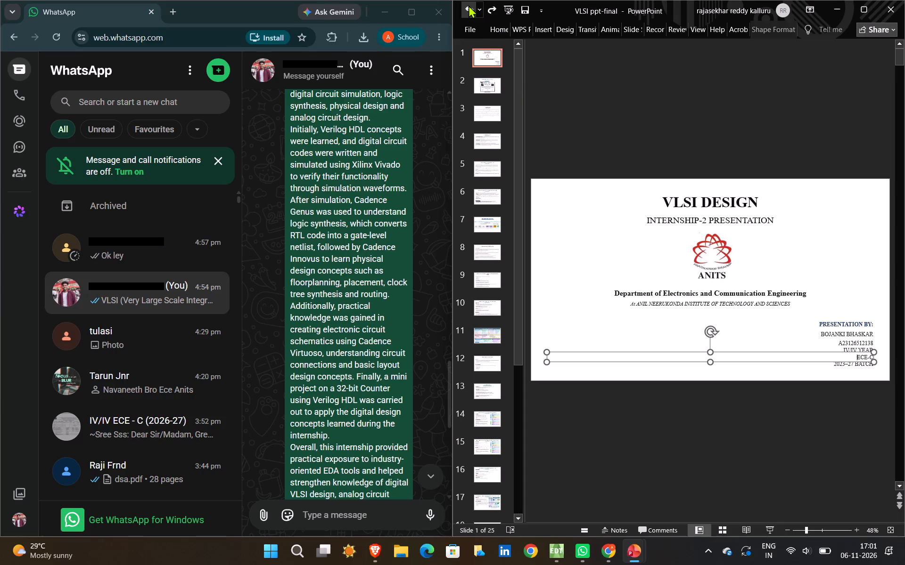
Delete the "IV/IV YEAR" line from the presenter details on slide 1.
left_click(852, 253)
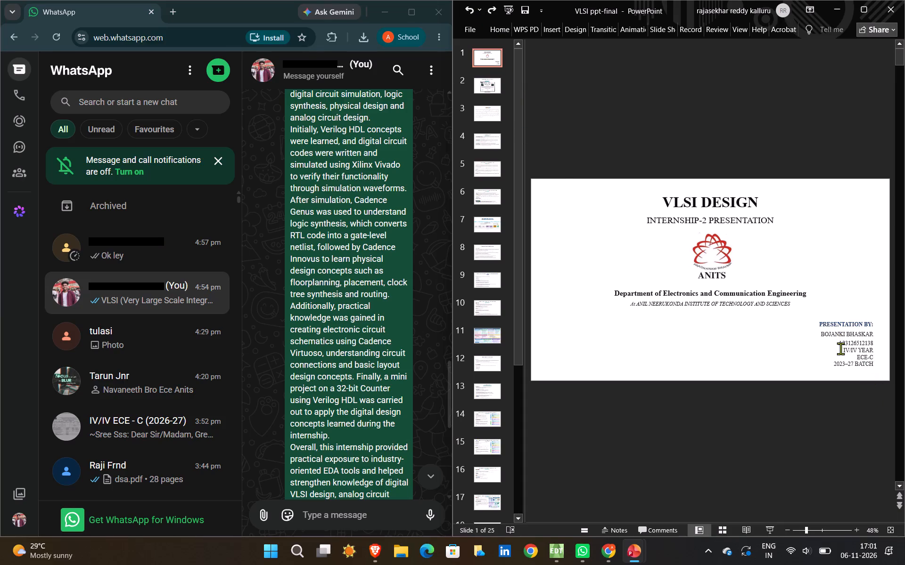
left_click_drag(842, 350, 879, 346)
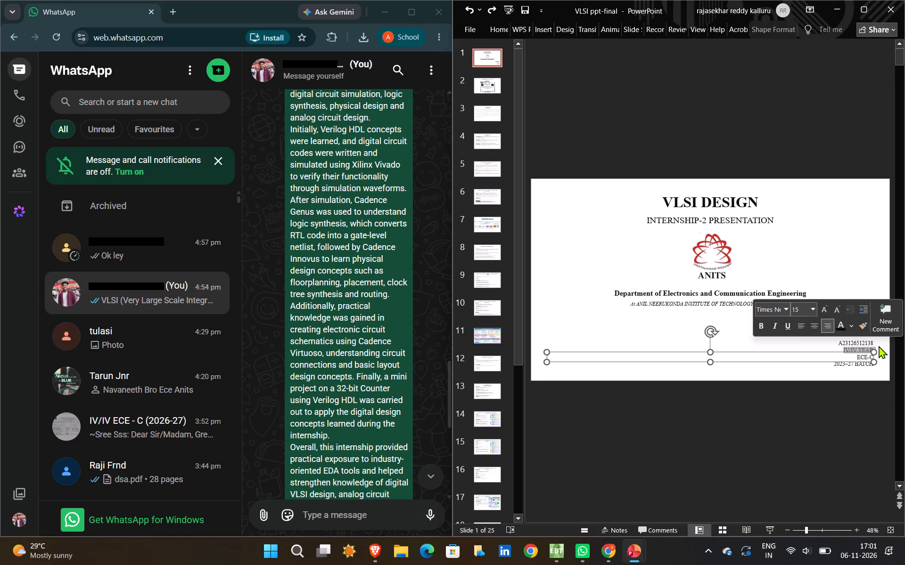
key("BackSpace")
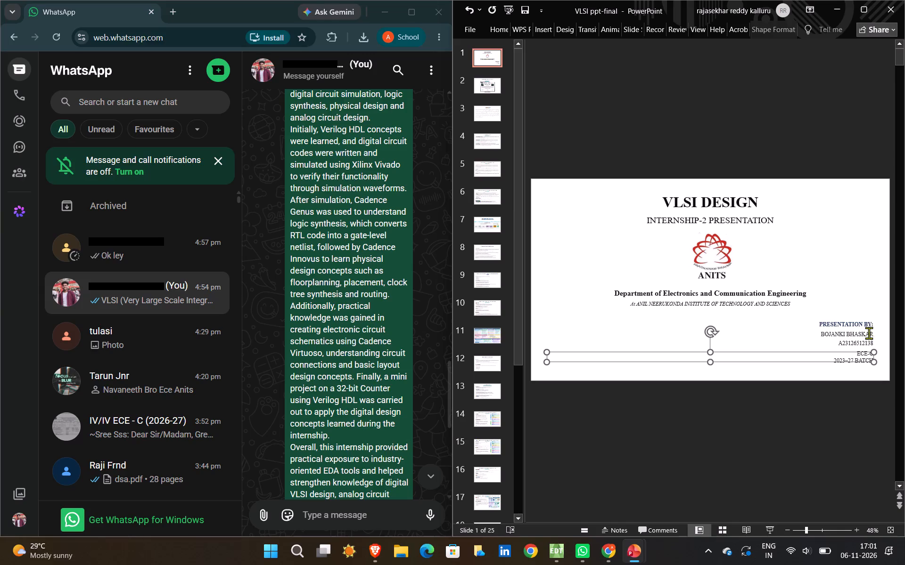
Shift the "ECE-C" and "2023–27 BATCH" text box up slightly to even its spacing below the roll number on slide 1.
left_click(867, 346)
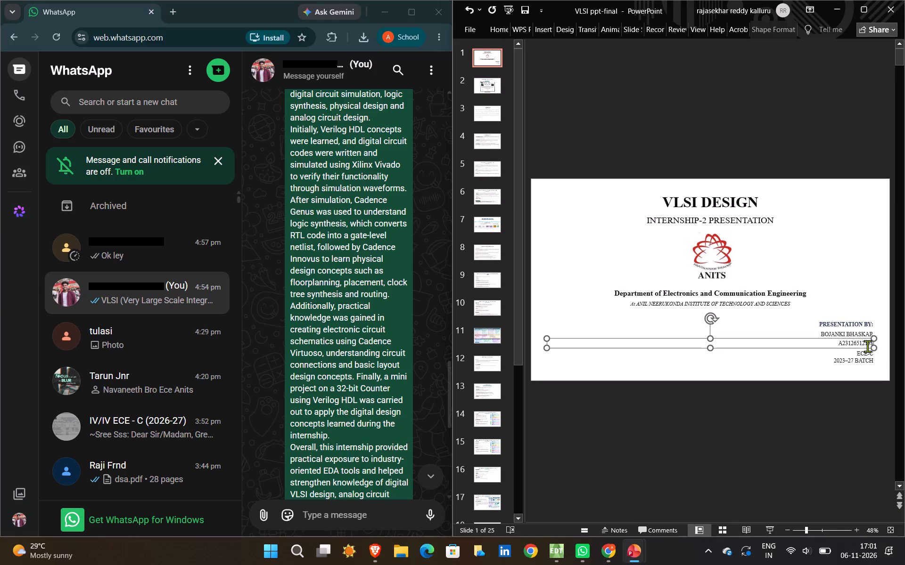
left_click(864, 354)
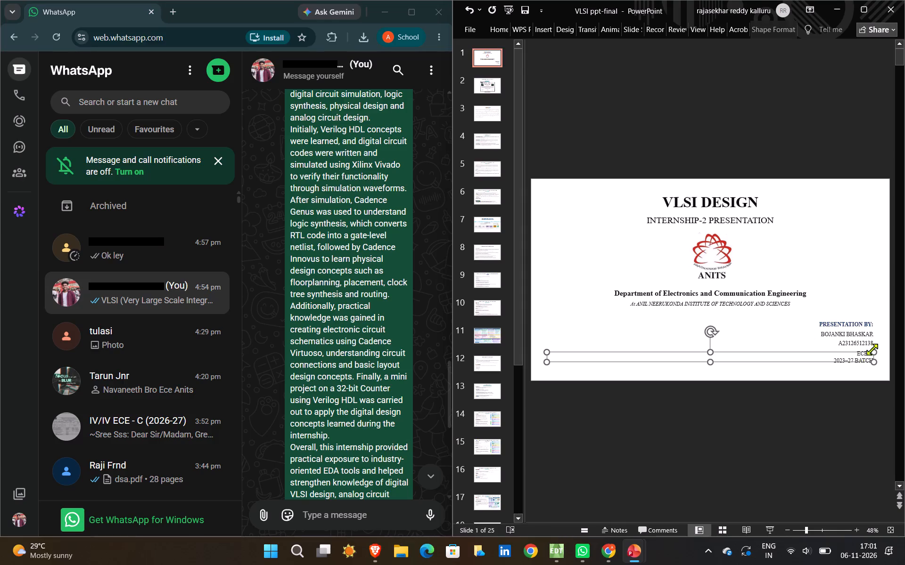
left_click(866, 351)
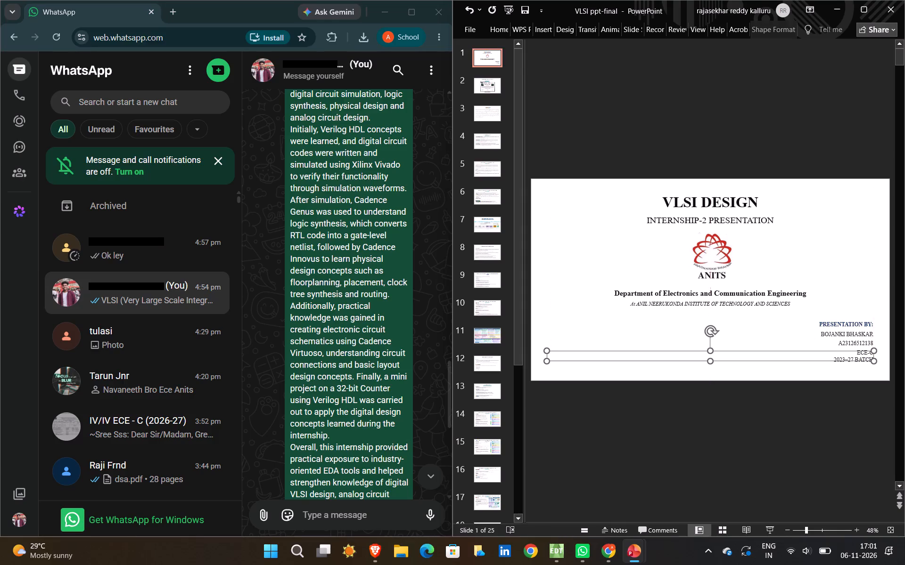
left_click(860, 306)
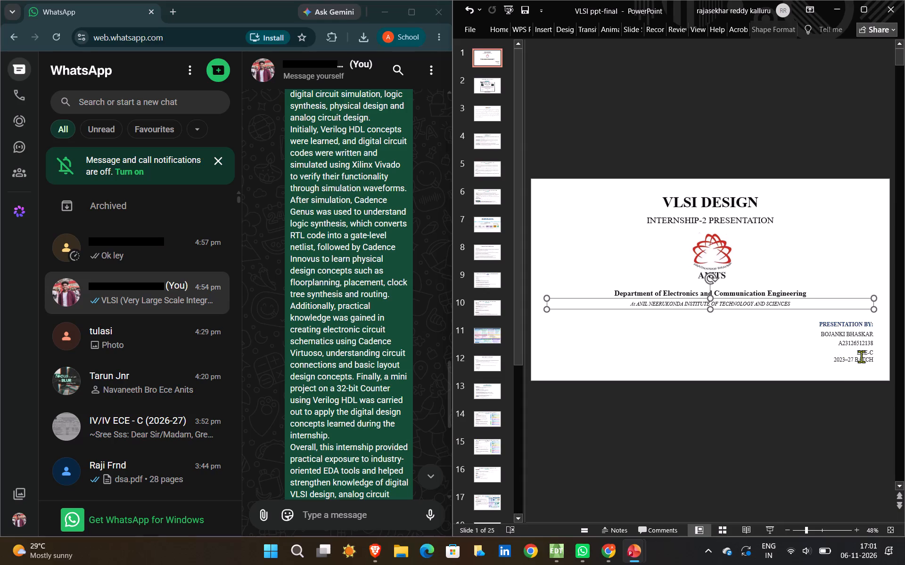
left_click(861, 357)
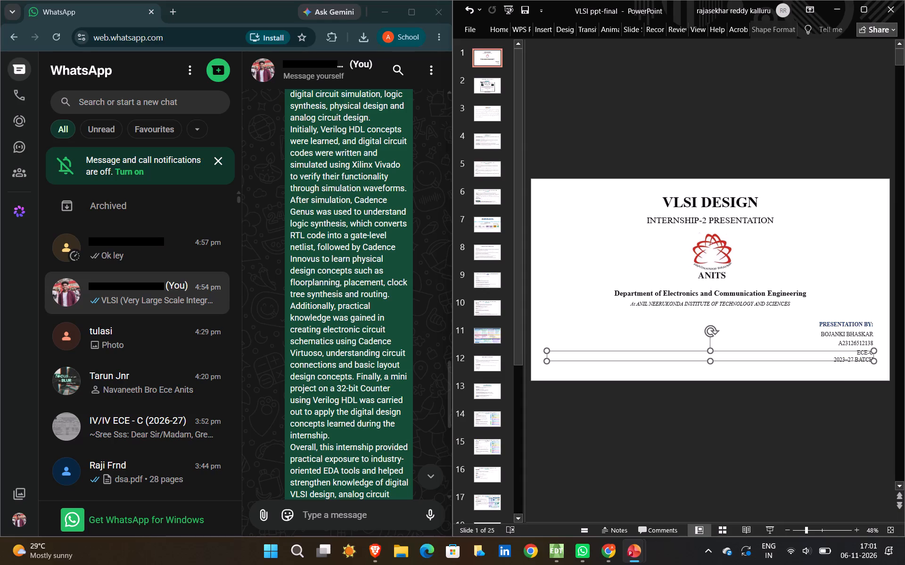
left_click(861, 351)
left_click(859, 305)
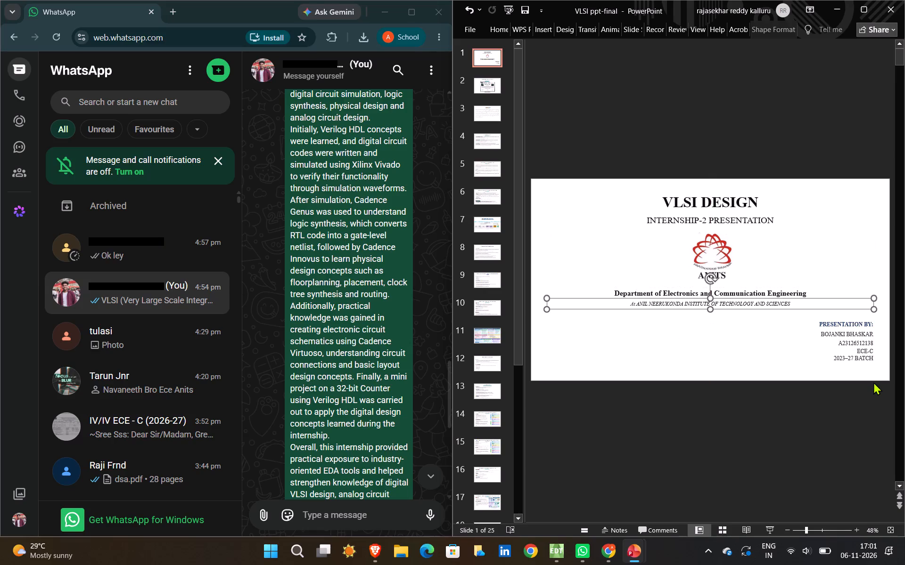
left_click(852, 358)
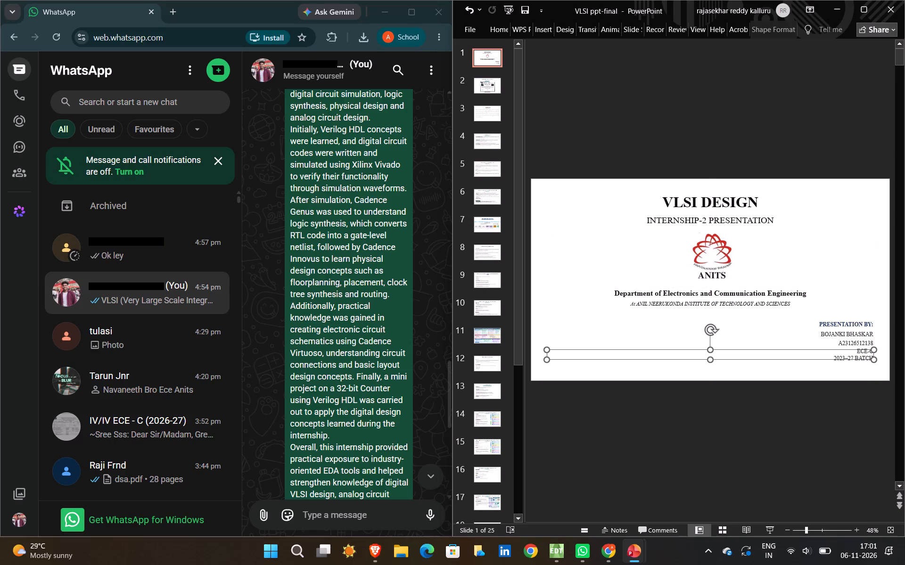
left_click(859, 361)
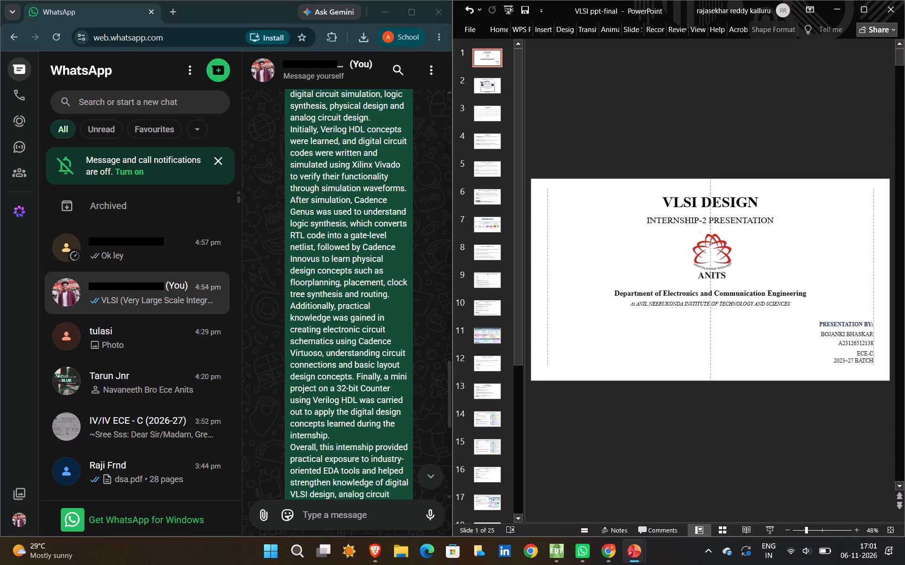
left_click(852, 290)
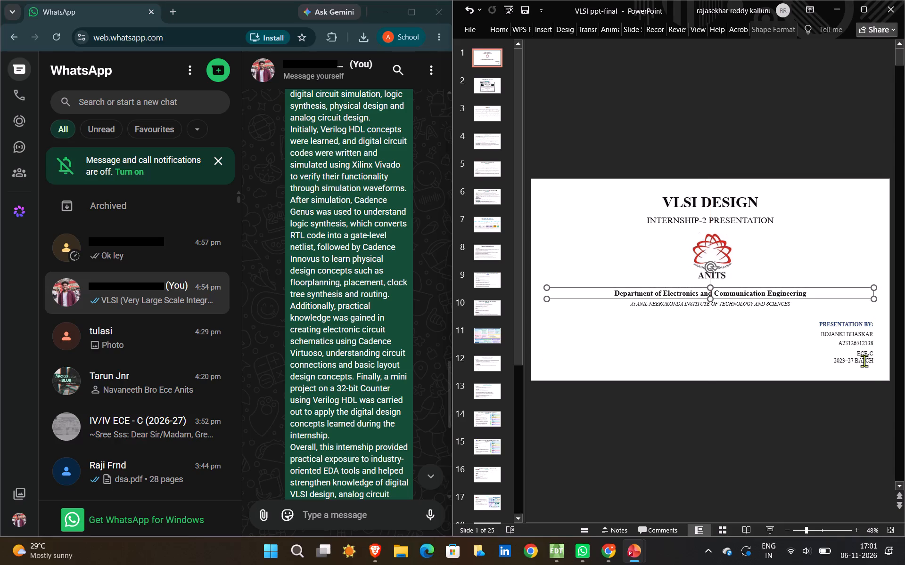
left_click(864, 359)
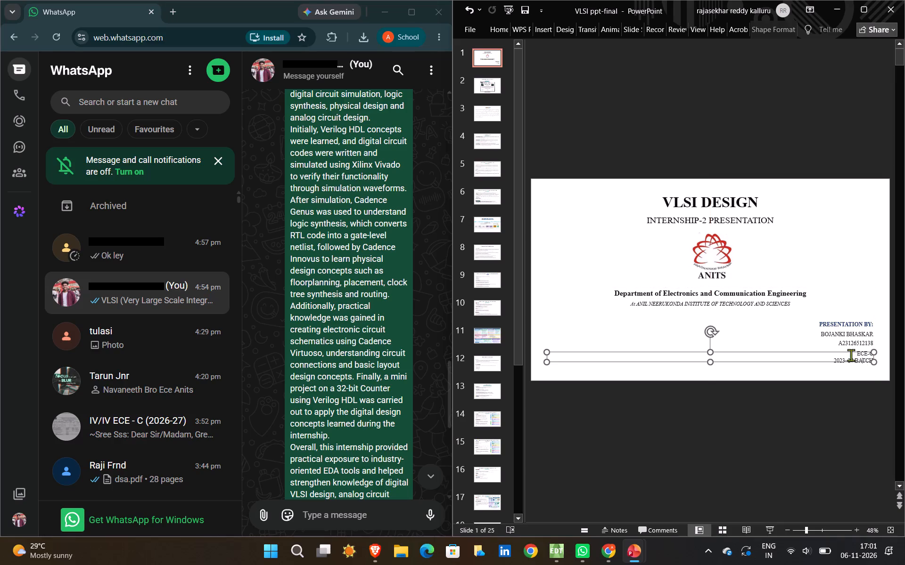
left_click(862, 363)
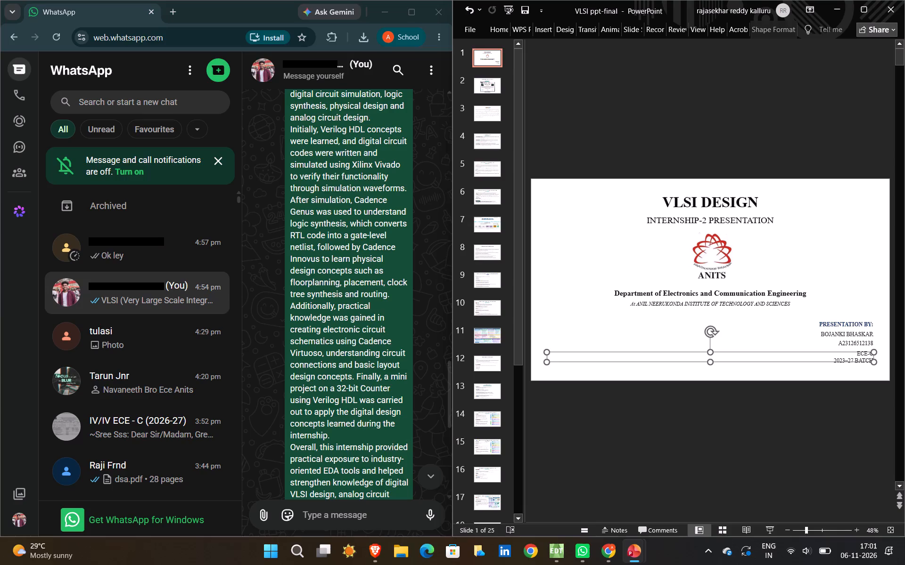
left_click(855, 286)
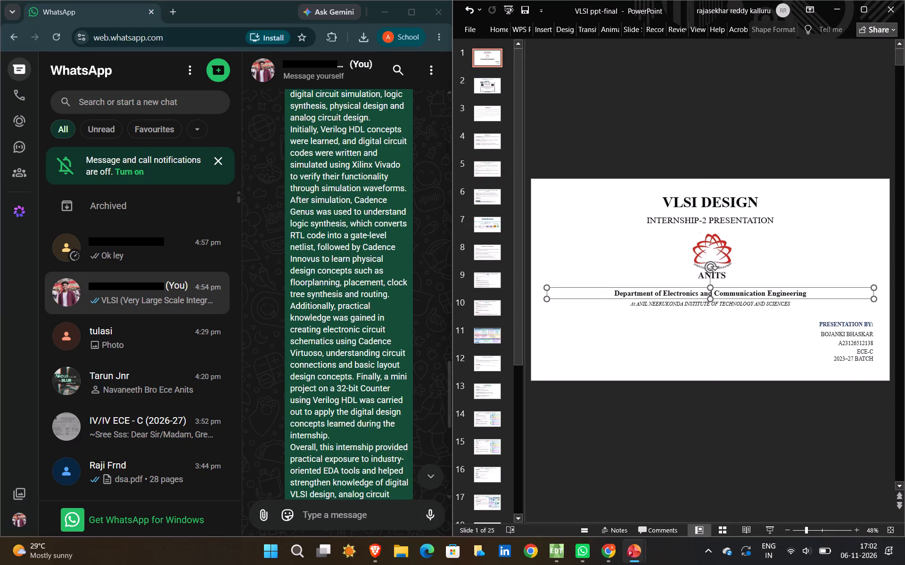
Recolour the "PRESENTATION BY:" heading on slide 1 to black and set its font size to 16.
left_click_drag(819, 323, 884, 325)
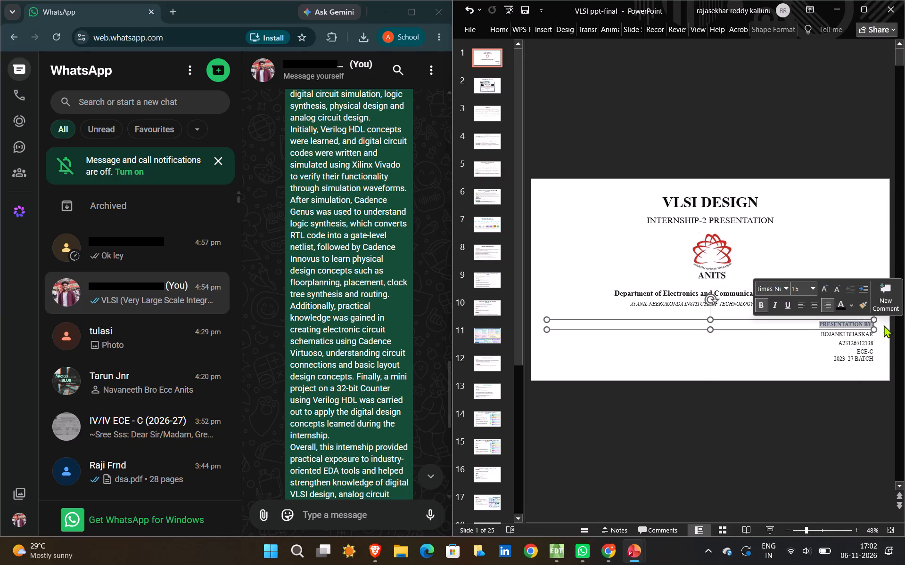
left_click(840, 304)
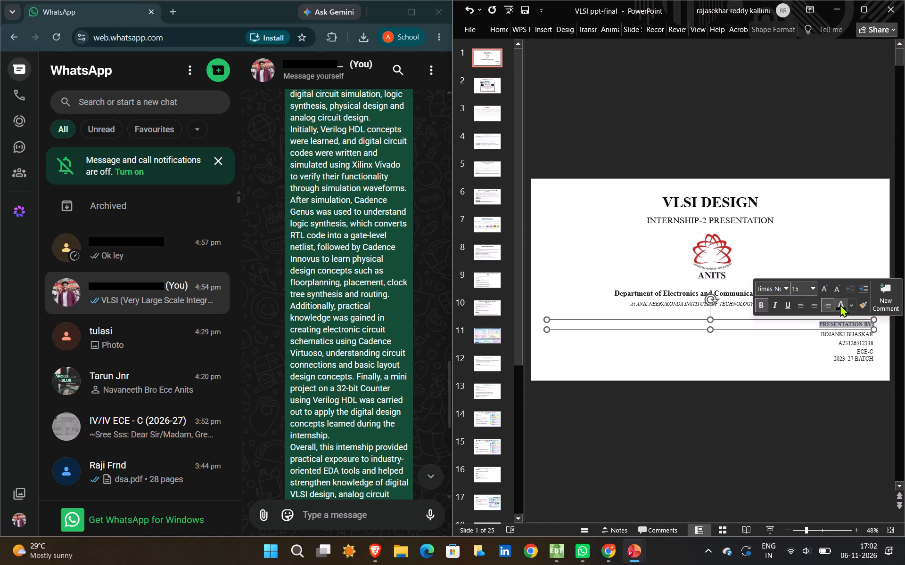
left_click(840, 304)
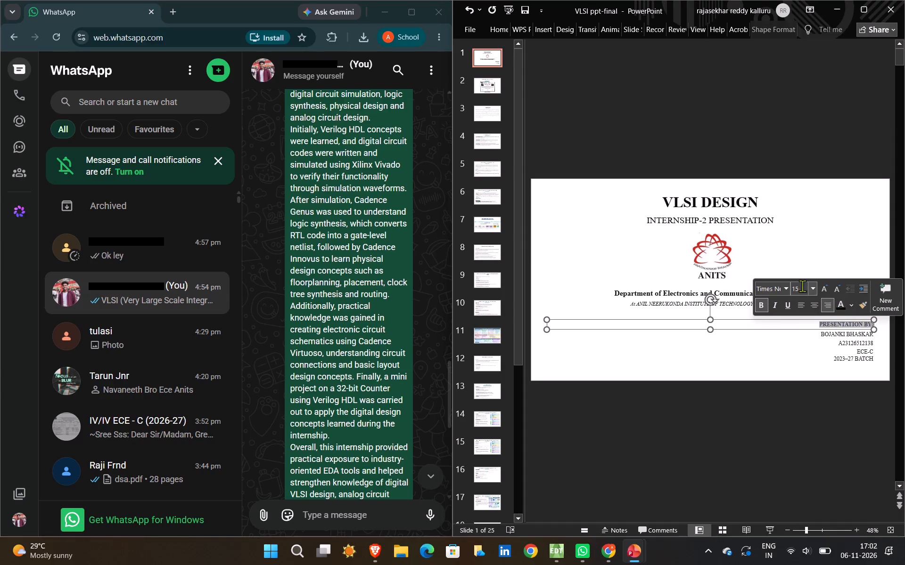
left_click(814, 286)
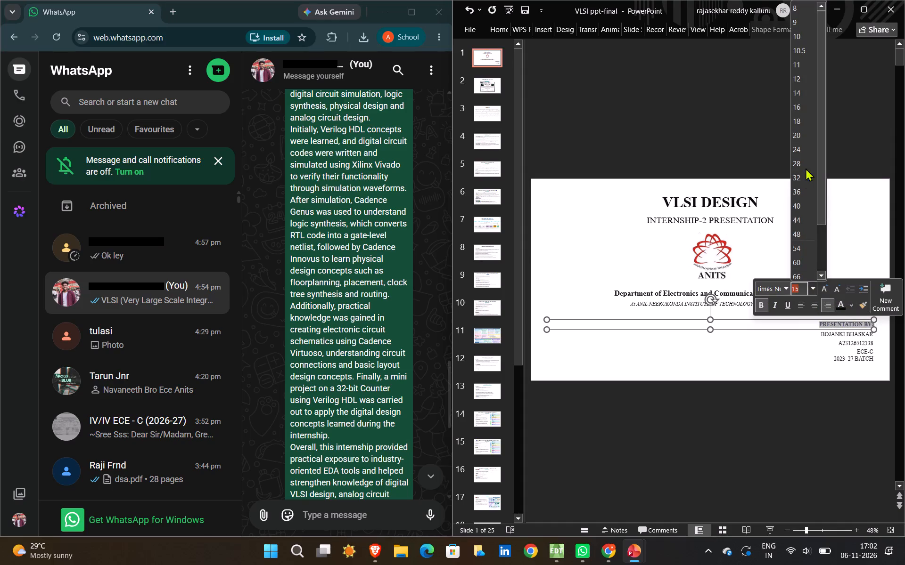
left_click(800, 108)
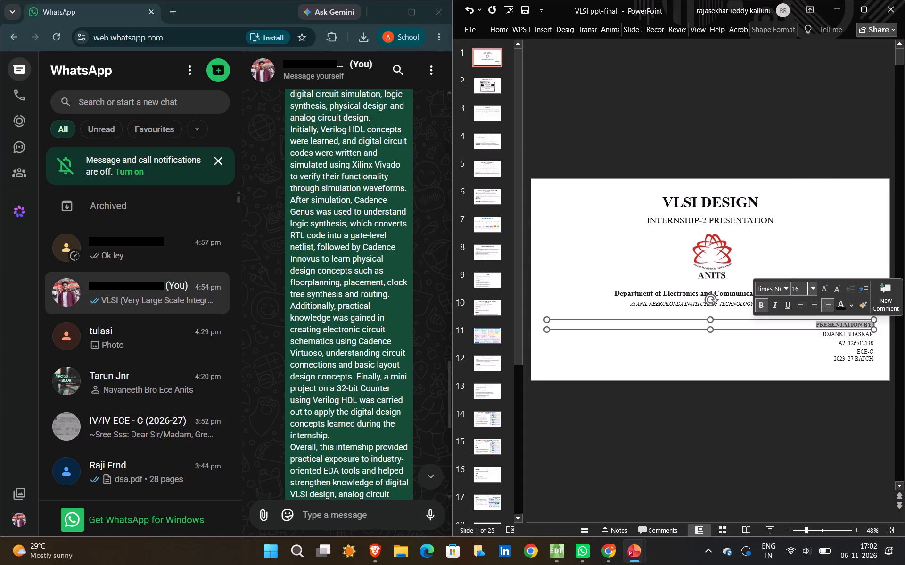
left_click(851, 258)
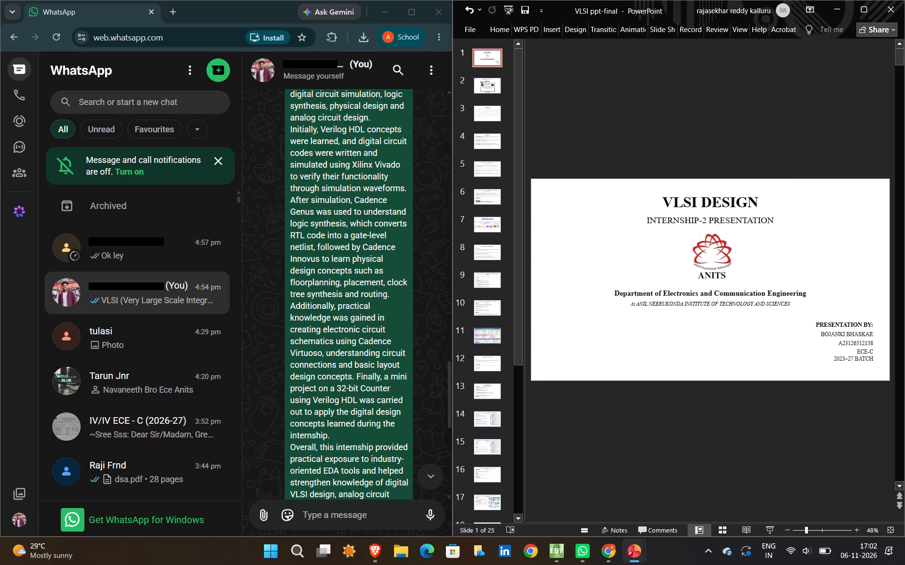
Set the presenter's name line on slide 1 to font size 16.
left_click_drag(822, 332, 871, 360)
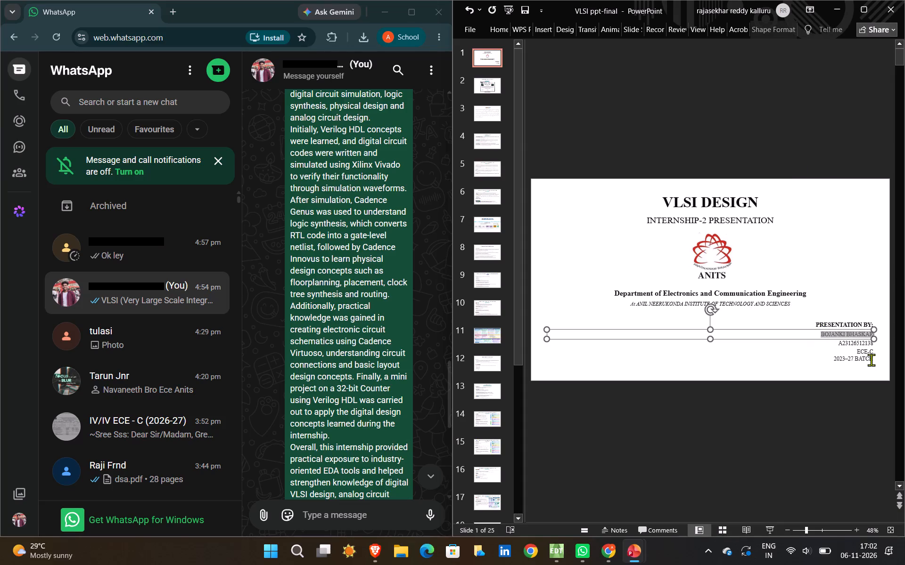
left_click_drag(871, 360, 873, 363)
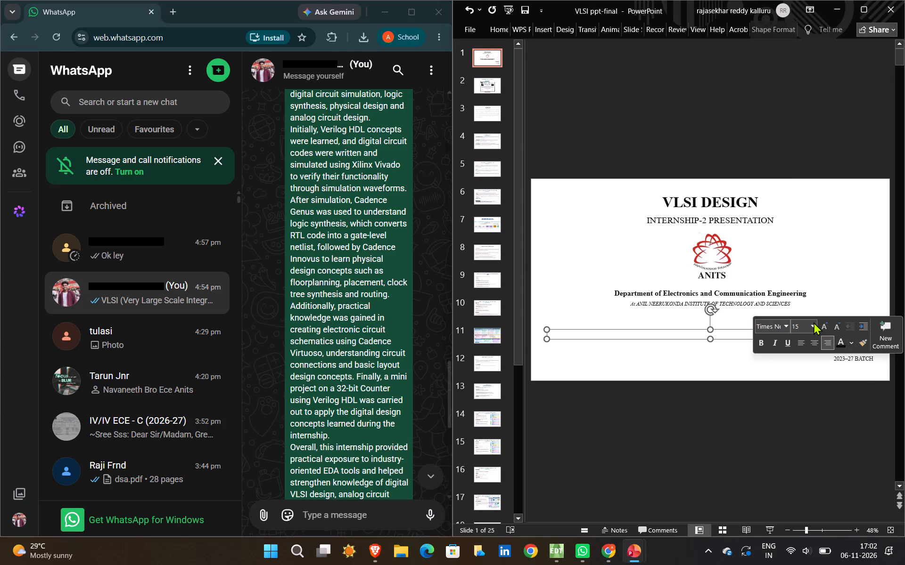
left_click(814, 322)
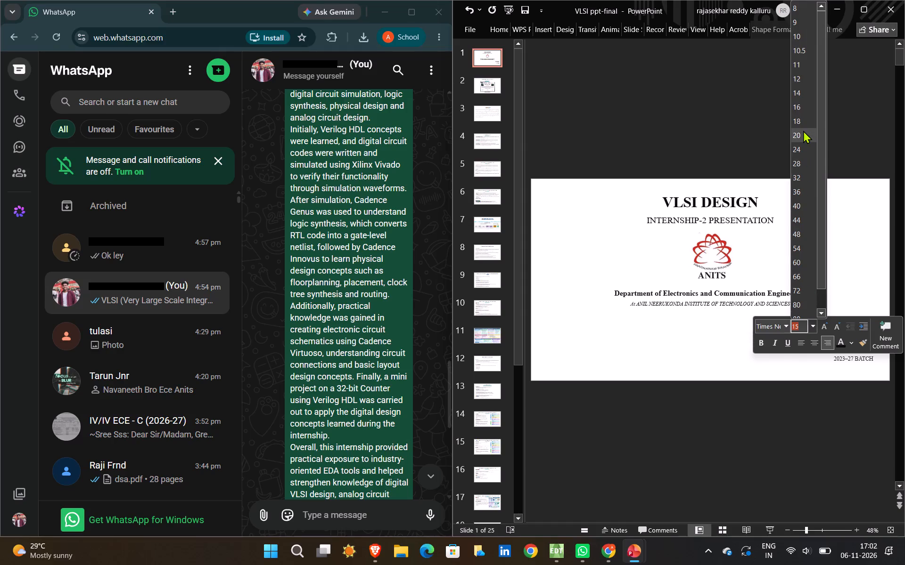
left_click(799, 105)
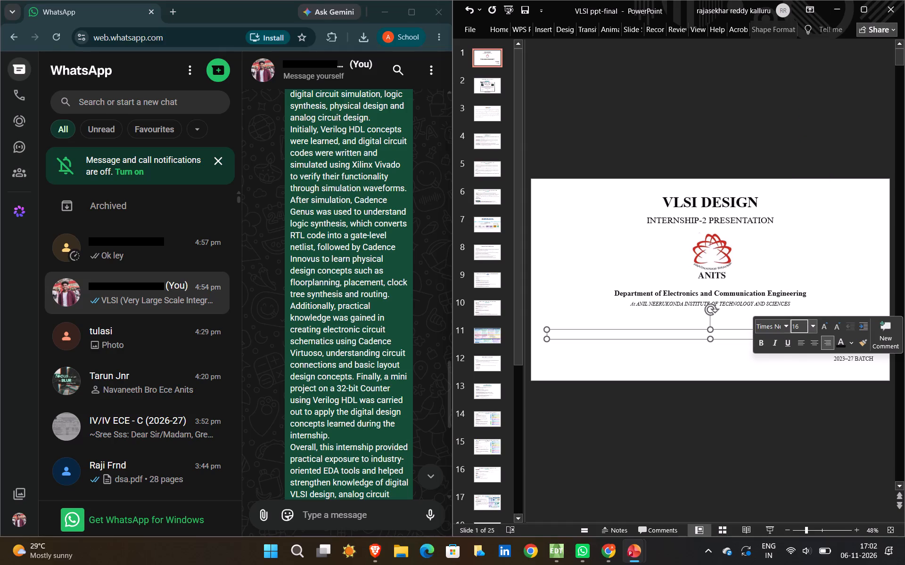
left_click(847, 288)
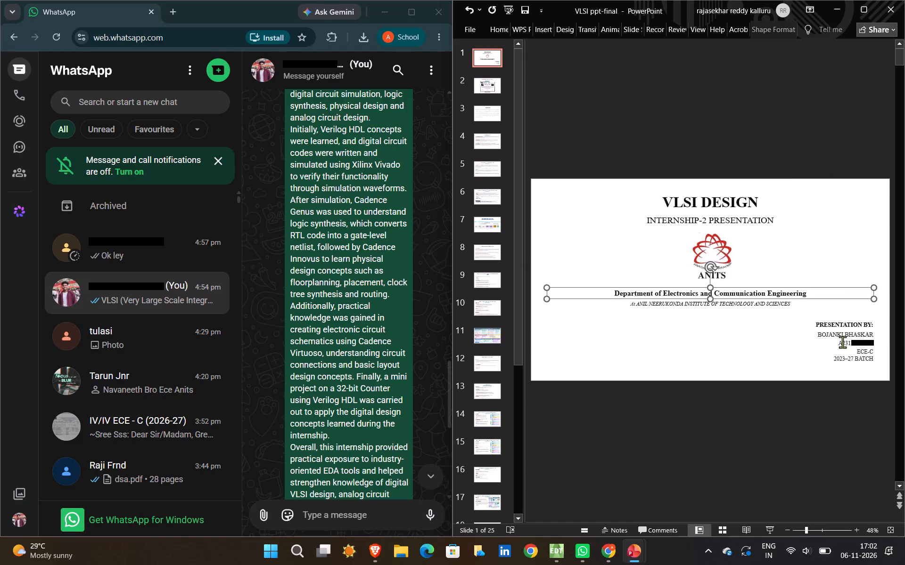
Shift the department line and the institute line on slide 1 slightly down to even their spacing below the logo.
left_click(715, 331)
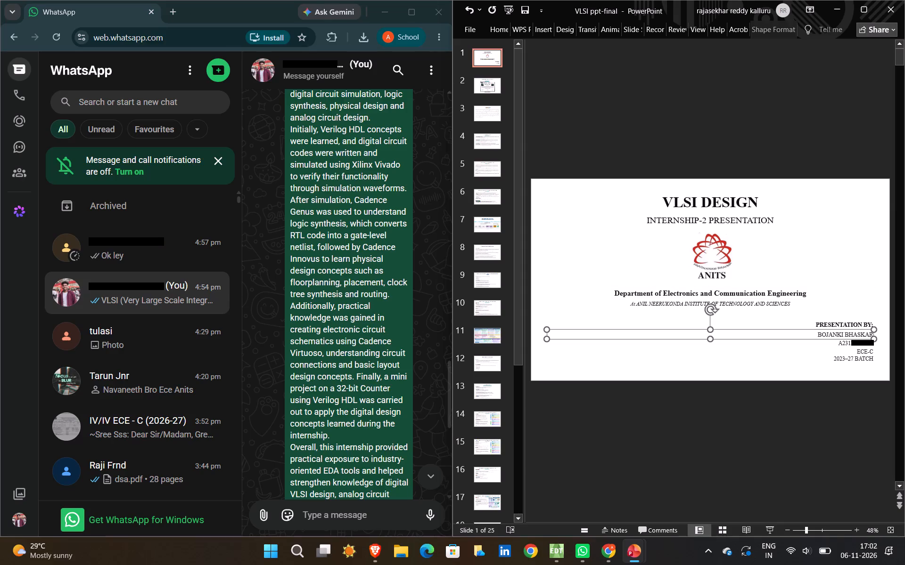
left_click(692, 306)
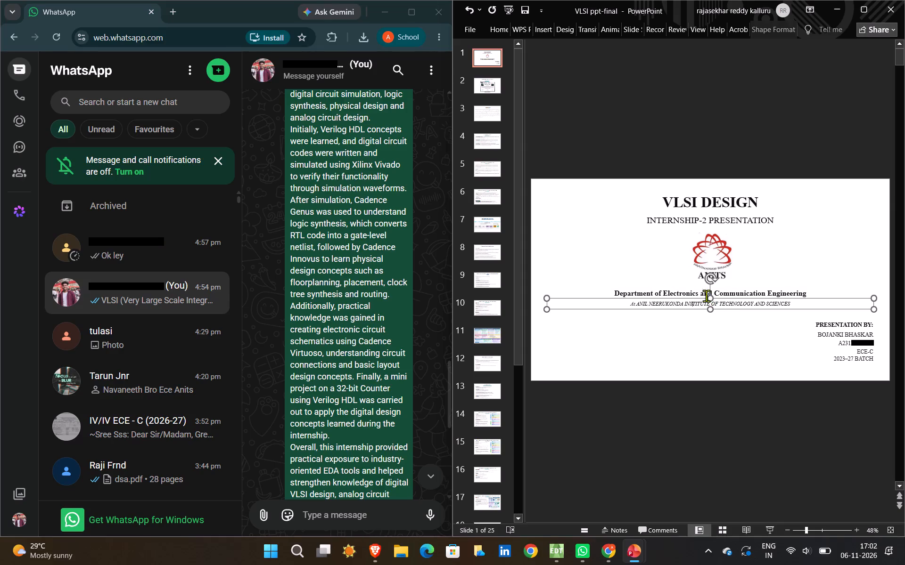
left_click(693, 287)
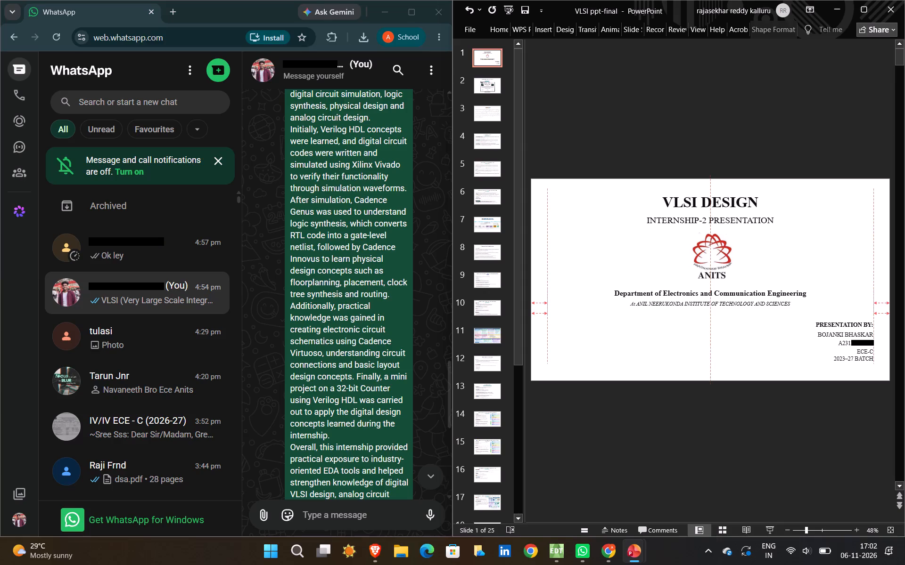
left_click(696, 304)
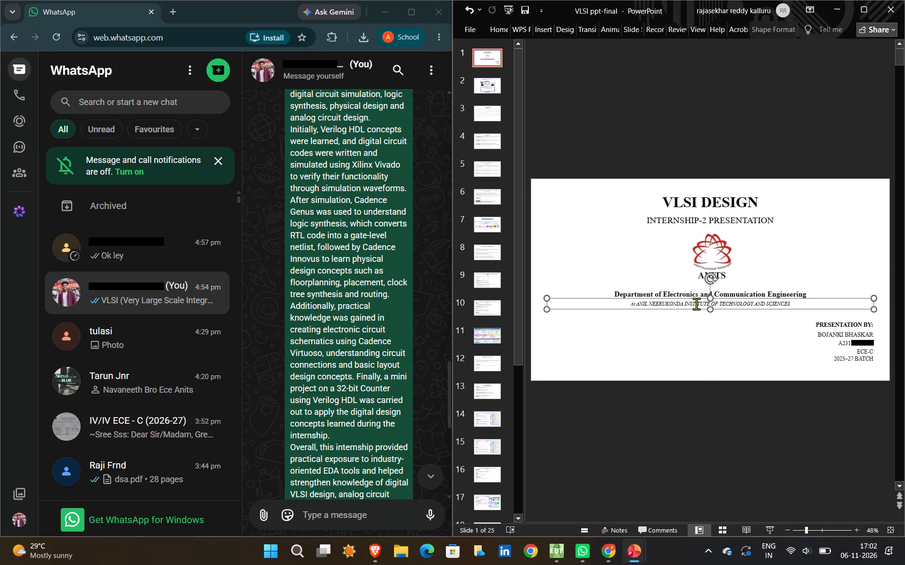
left_click(695, 297)
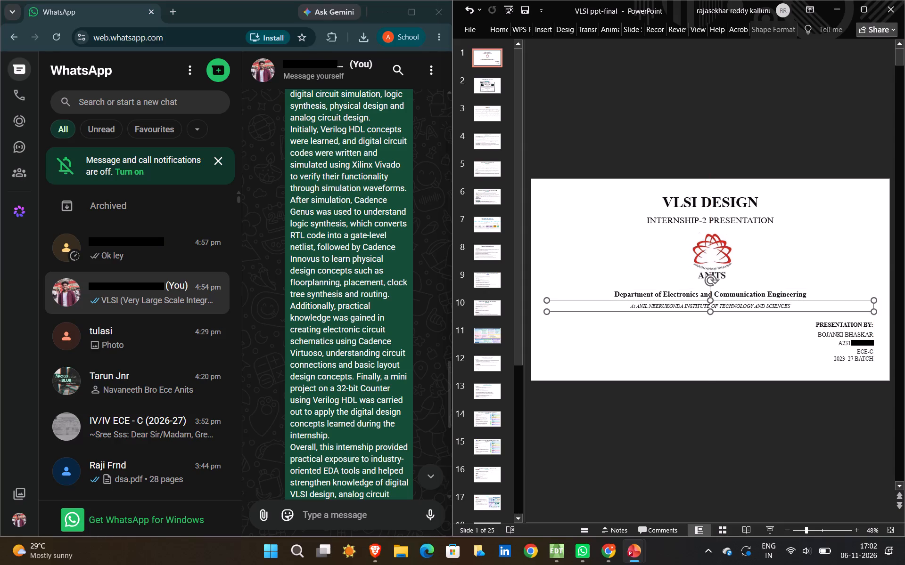
left_click(834, 260)
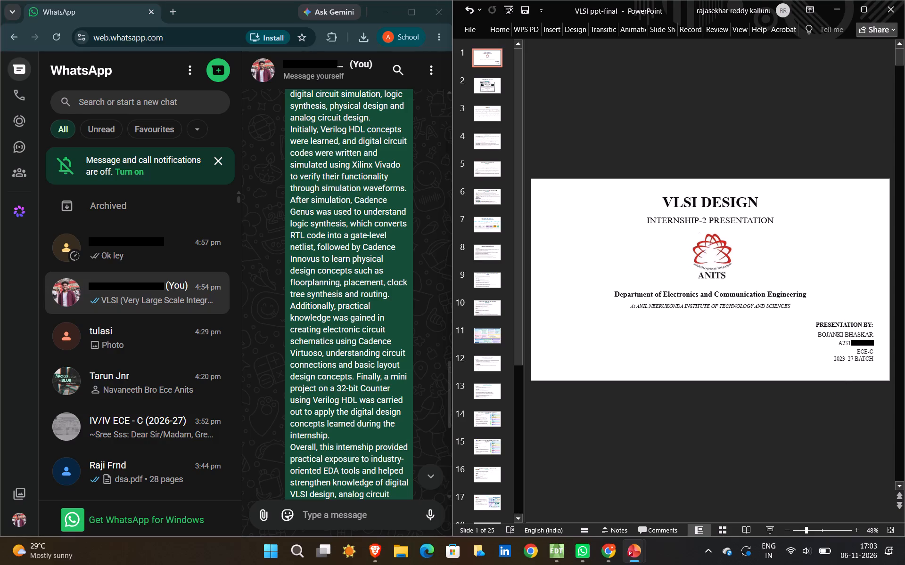
Set the presenter's roll number line on slide 1 to font size 16.
left_click(839, 340)
left_click_drag(839, 340, 890, 346)
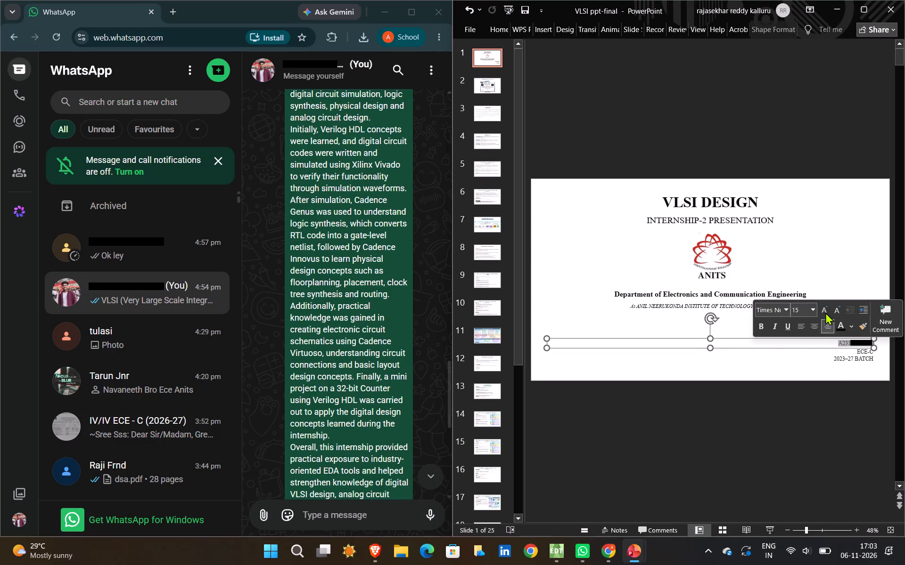
left_click(812, 306)
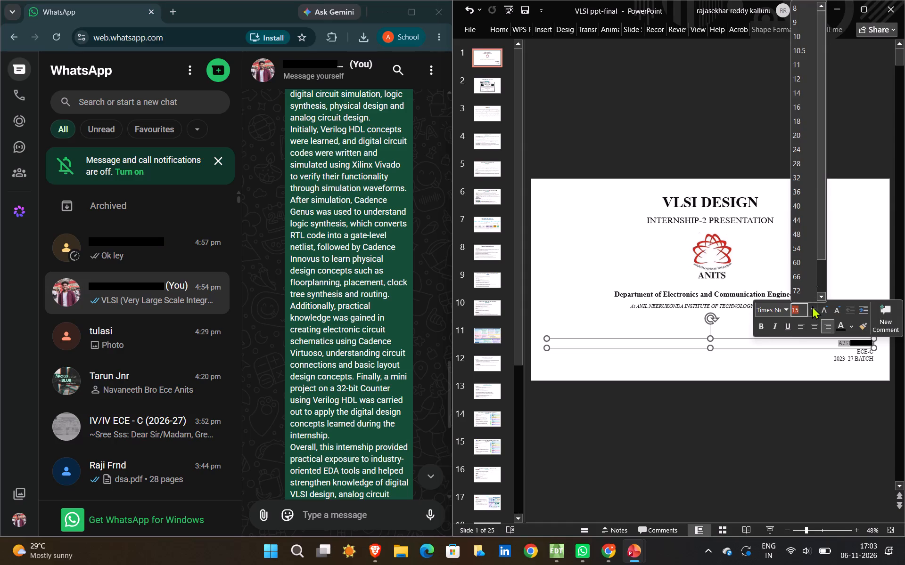
left_click(795, 104)
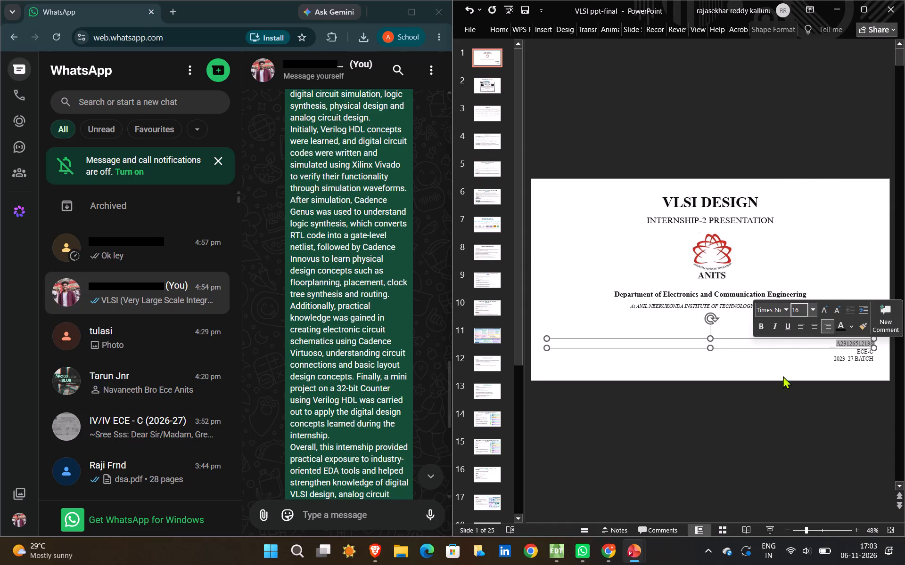
Select the "ECE-C" and batch lines on slide 1 and open their font size choices.
left_click(793, 362)
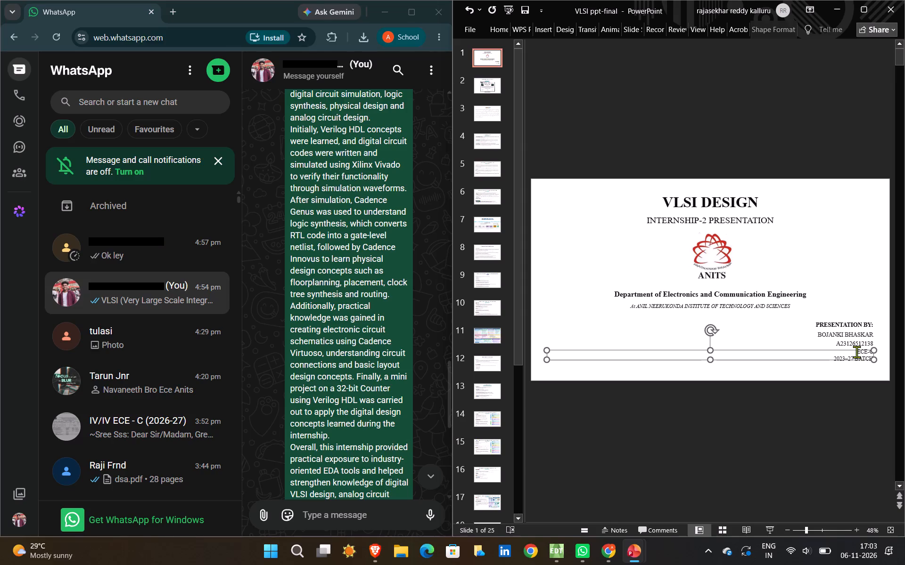
left_click_drag(856, 352, 875, 365)
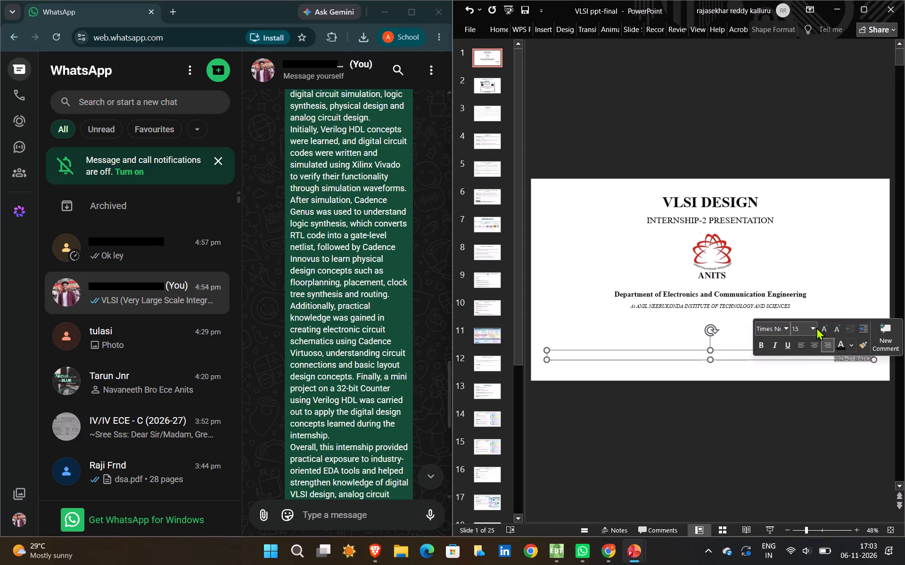
left_click(813, 326)
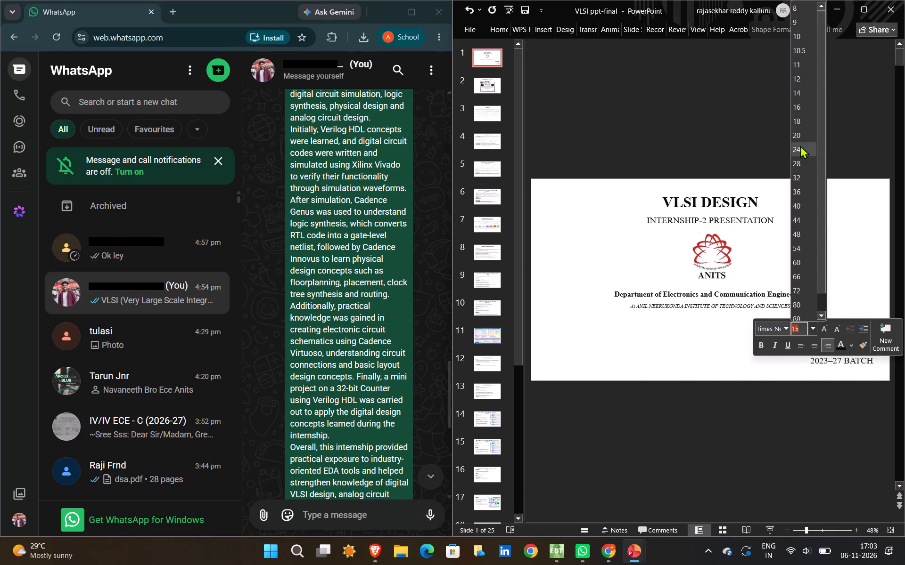
Set the "ECE-C" and batch lines on slide 1 to font size 16.
left_click(800, 108)
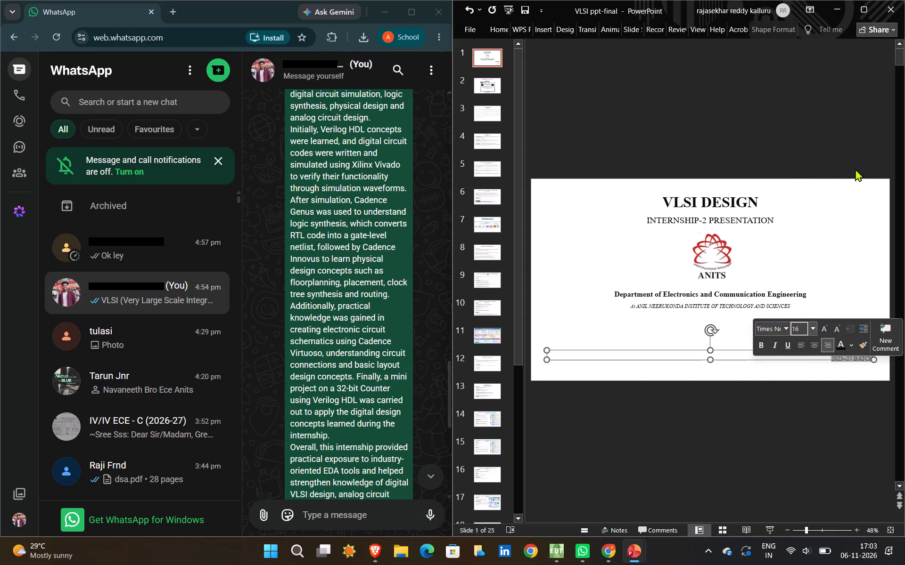
left_click(845, 246)
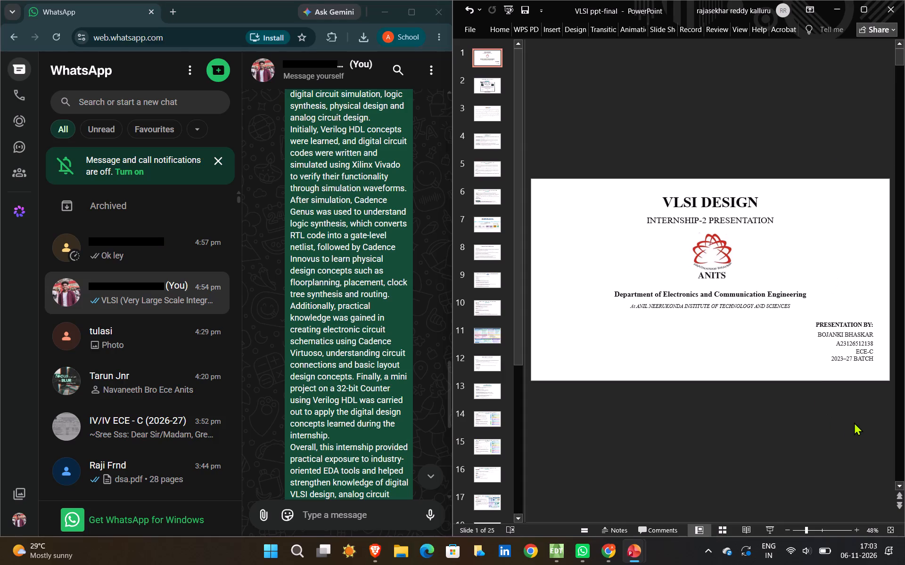
Maximize the presentation window and replace the dash in slide 1's batch line with a spaced hyphen, as "2023 - 27 BATCH".
left_click(864, 6)
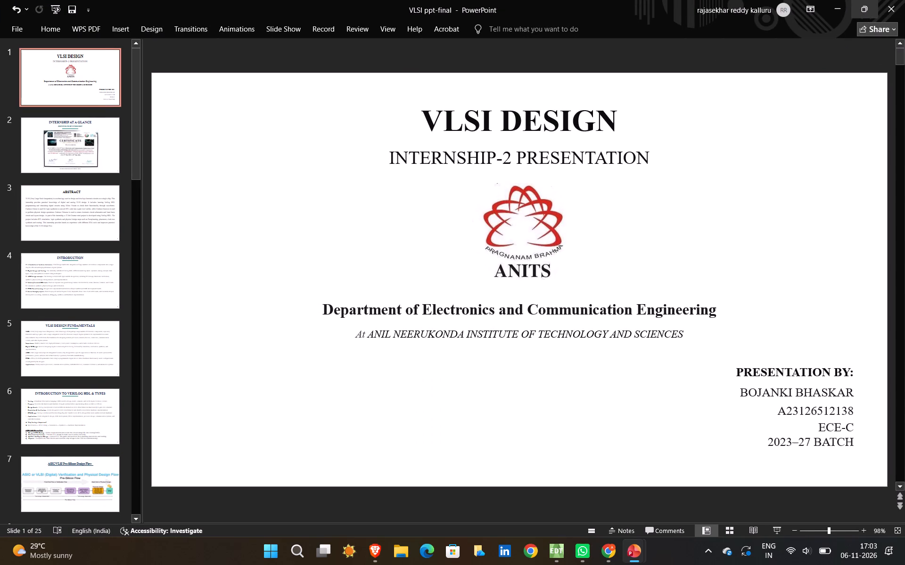
left_click(801, 444)
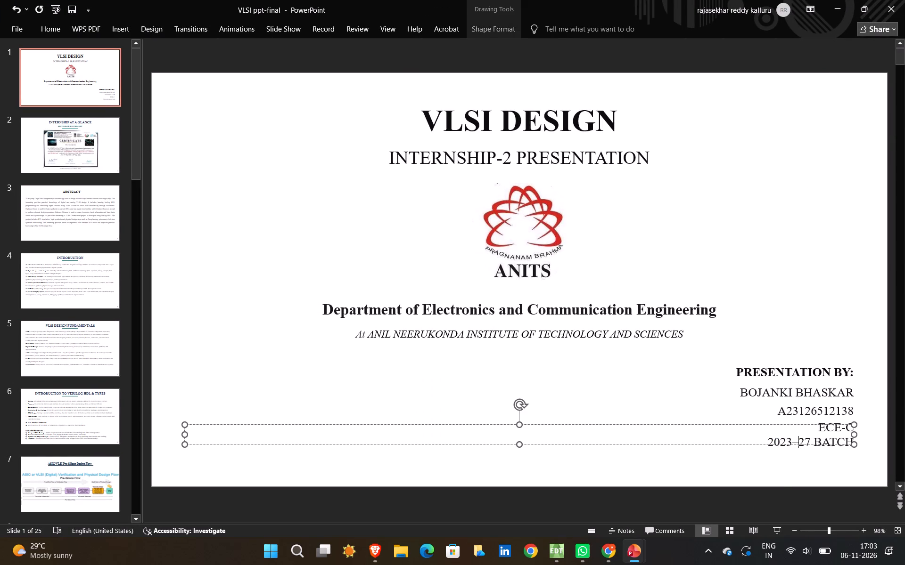
key("BackSpace")
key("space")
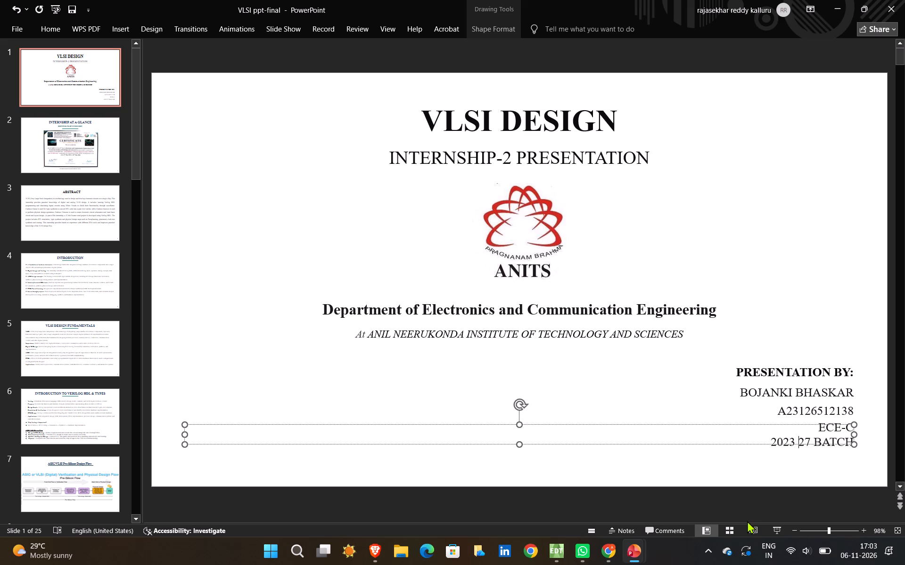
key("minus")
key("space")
Remove the spaces around the hyphen in the batch line on slide 1 so it reads "2023-27 BATCH".
key("BackSpace")
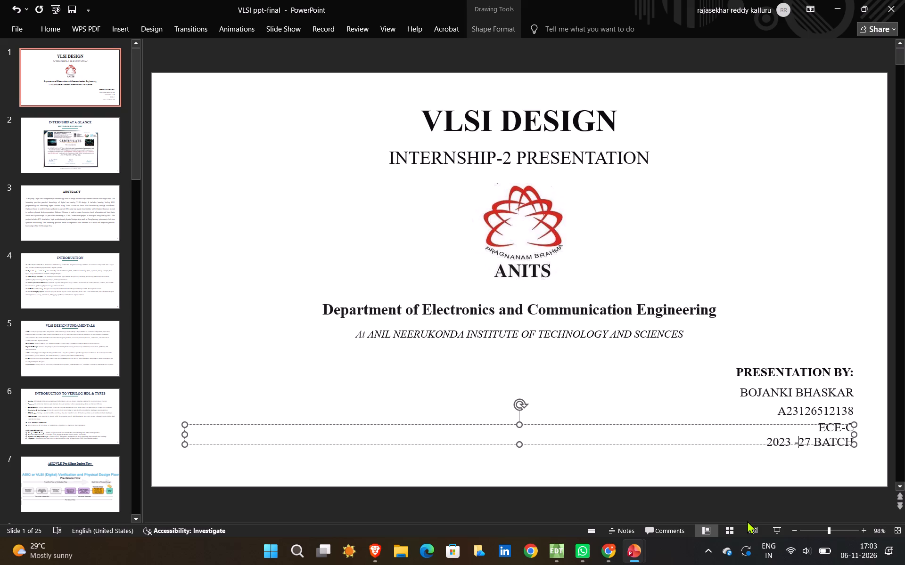
key("Left")
key("BackSpace")
left_click(773, 334)
Set the "VLSI DESIGN" title on slide 1 to font size 36.
left_click(565, 161)
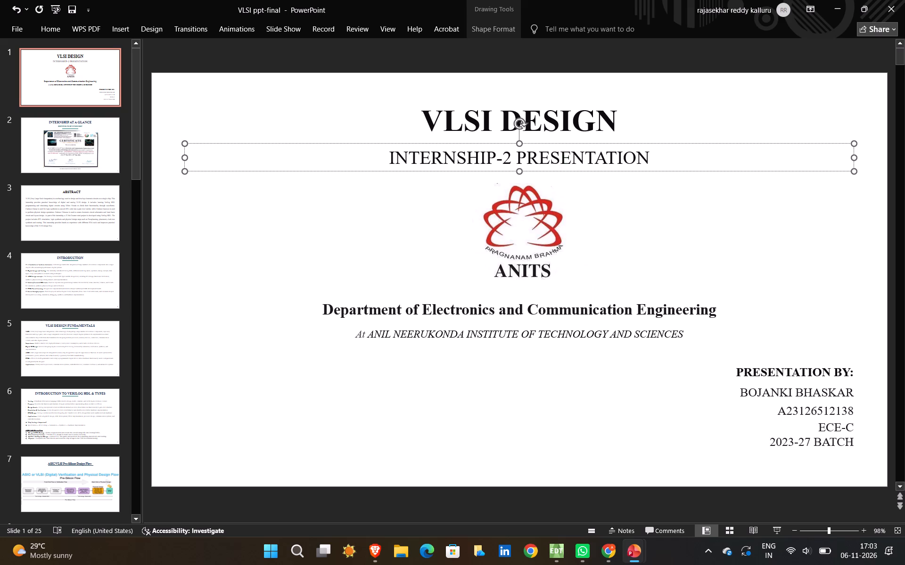
left_click_drag(392, 157, 638, 159)
left_click(451, 126)
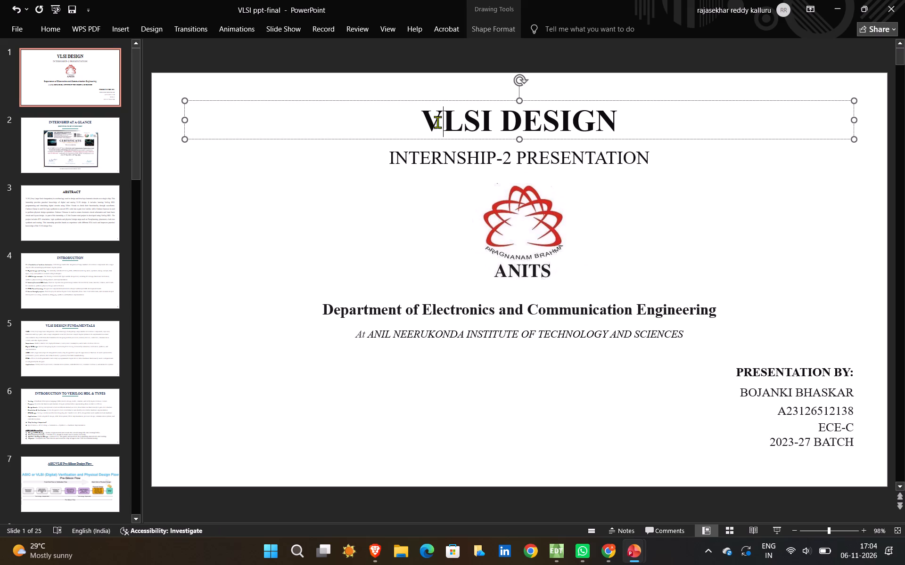
left_click(420, 118)
left_click_drag(427, 118, 667, 136)
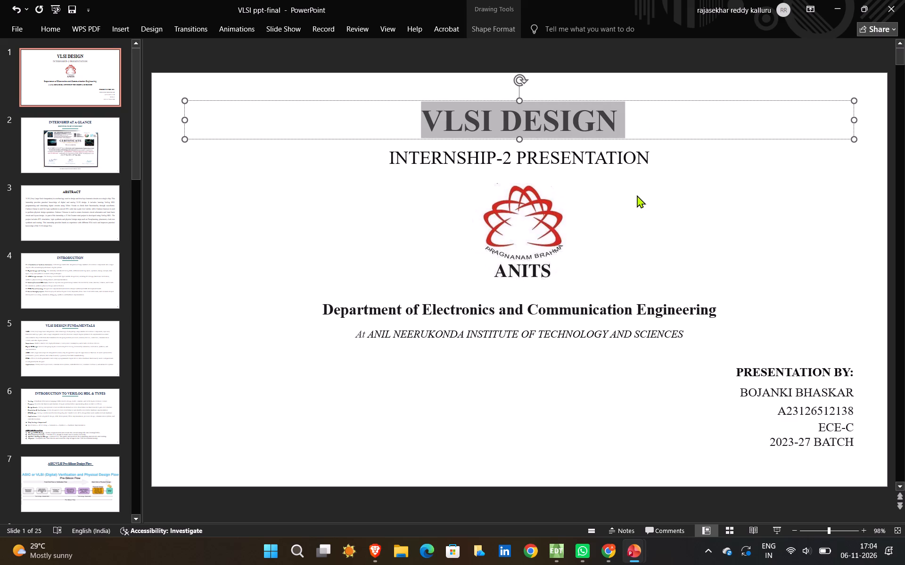
left_click(610, 116)
left_click_drag(423, 118, 659, 126)
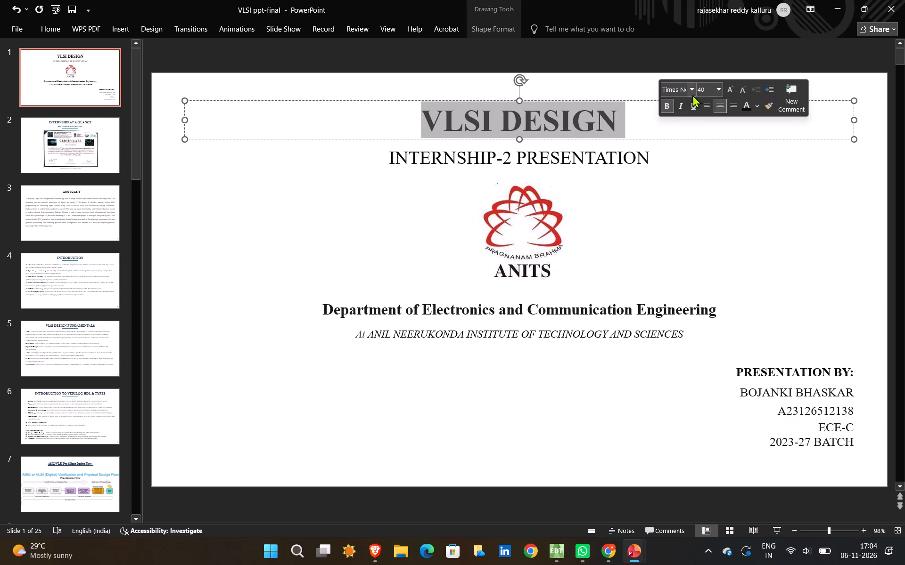
left_click(717, 92)
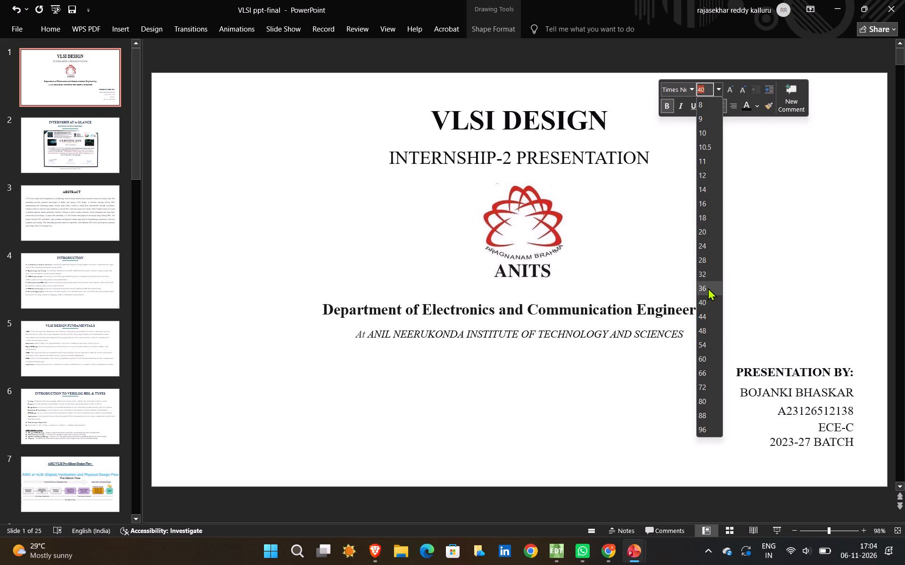
left_click(708, 288)
left_click(690, 194)
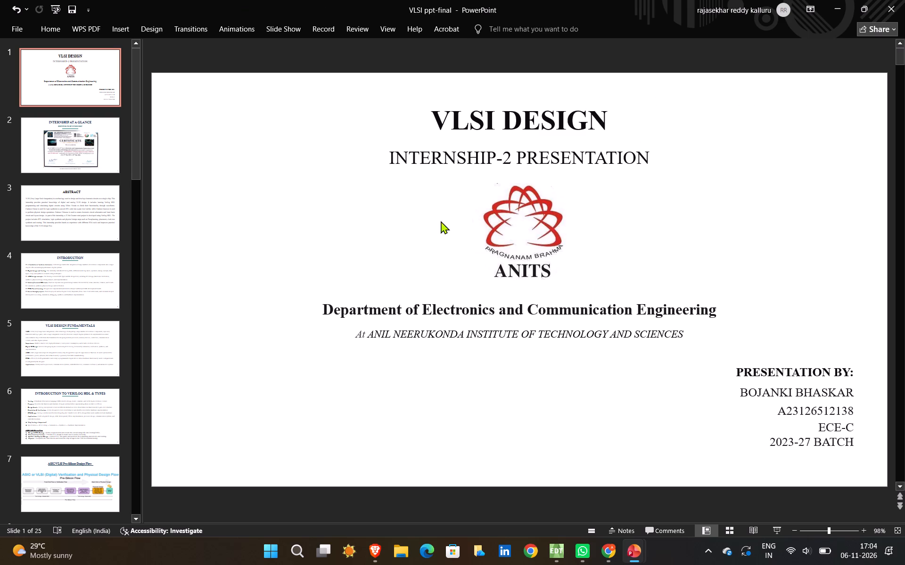
Check the font size of the "Department of Electronics and Communication Engineering" line on slide 1.
left_click(504, 309)
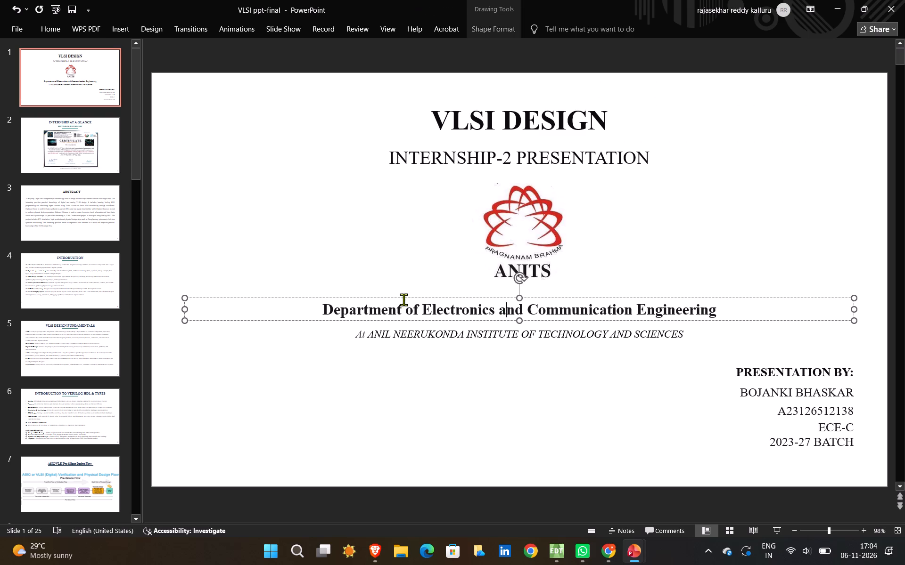
left_click_drag(329, 311, 381, 319)
left_click_drag(381, 319, 697, 308)
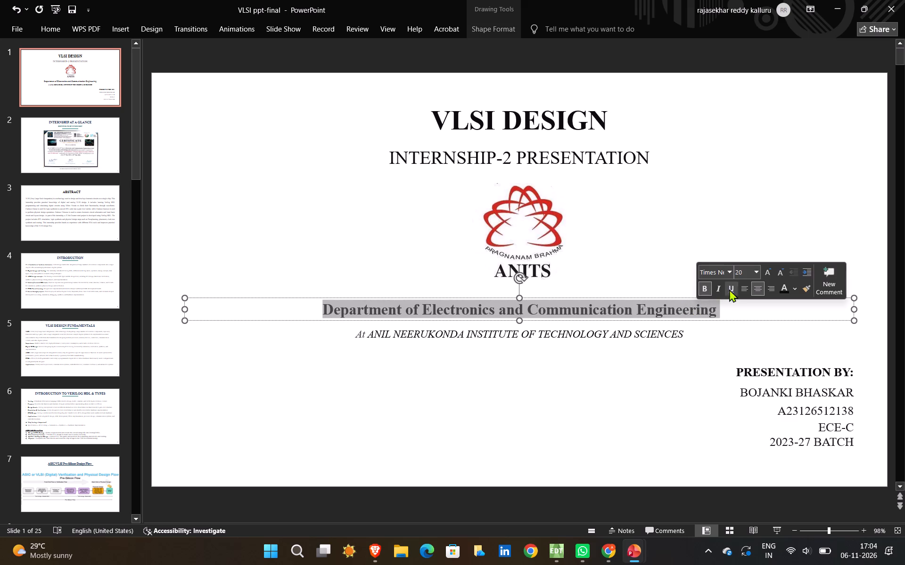
left_click(578, 347)
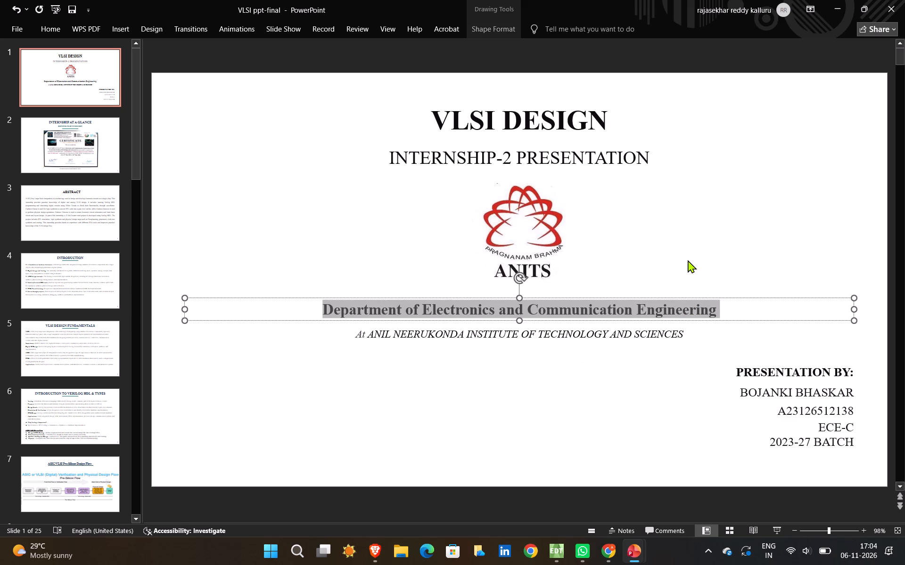
left_click(688, 260)
Enlarge the ANITS logo on slide 1 slightly and reposition it near the slide's centre, between the subtitle and the department line.
left_click(520, 228)
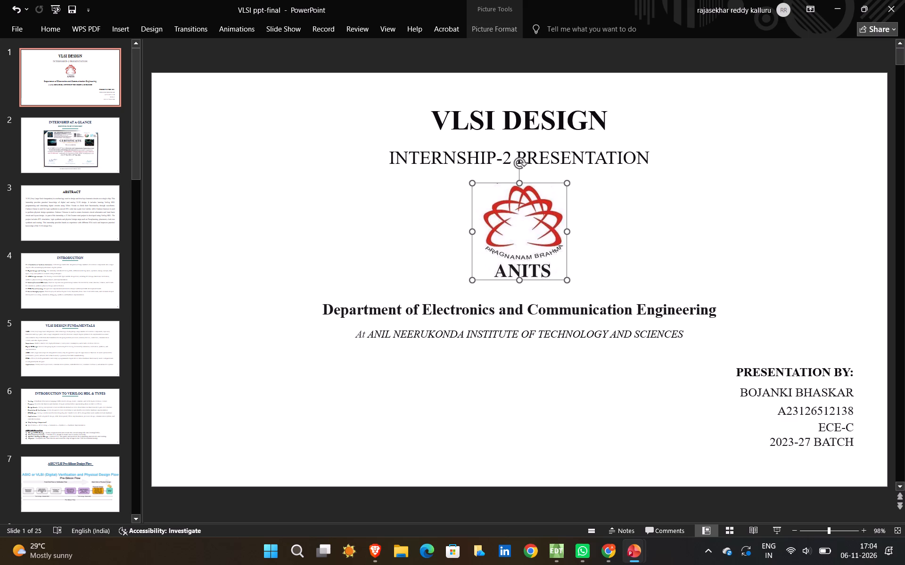
left_click_drag(568, 282, 583, 288)
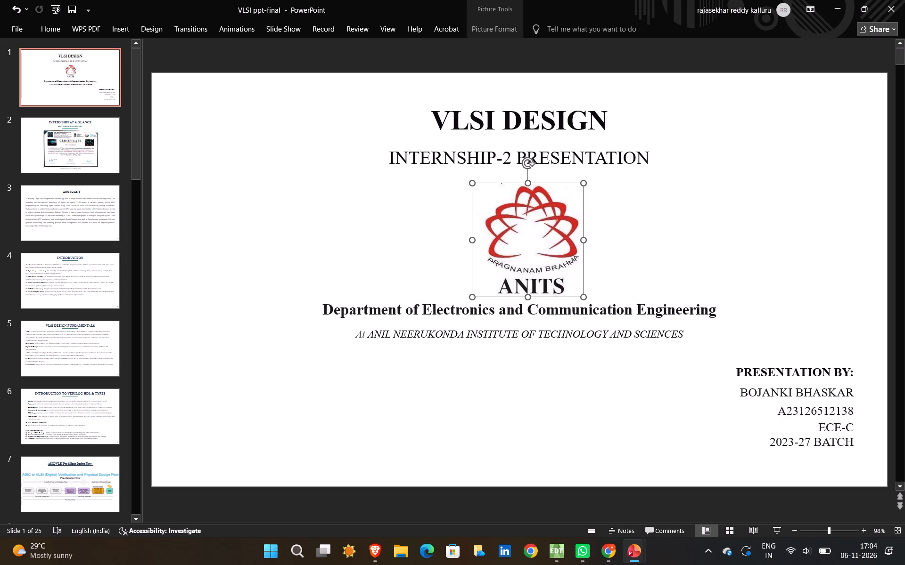
left_click(537, 227)
left_click_drag(537, 227, 527, 220)
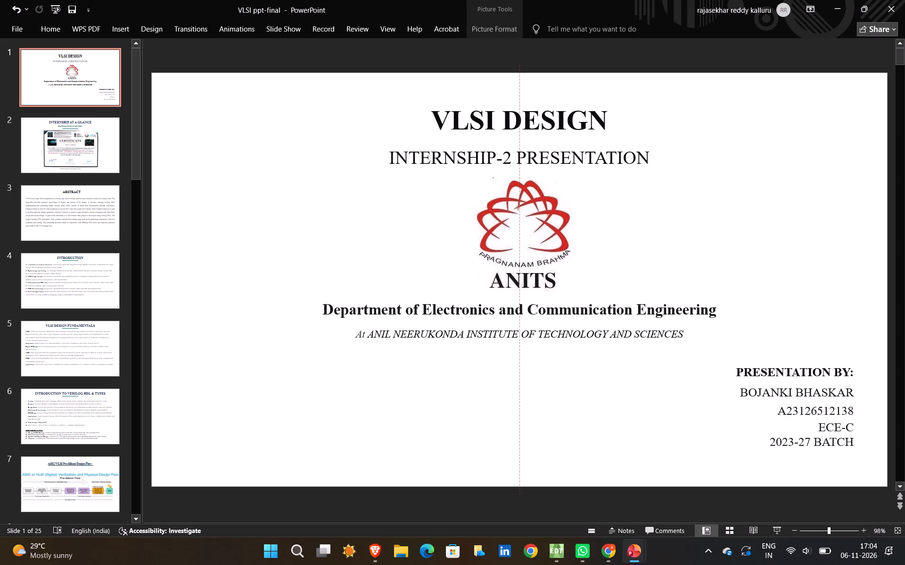
left_click_drag(527, 220, 526, 222)
left_click_drag(526, 222, 521, 222)
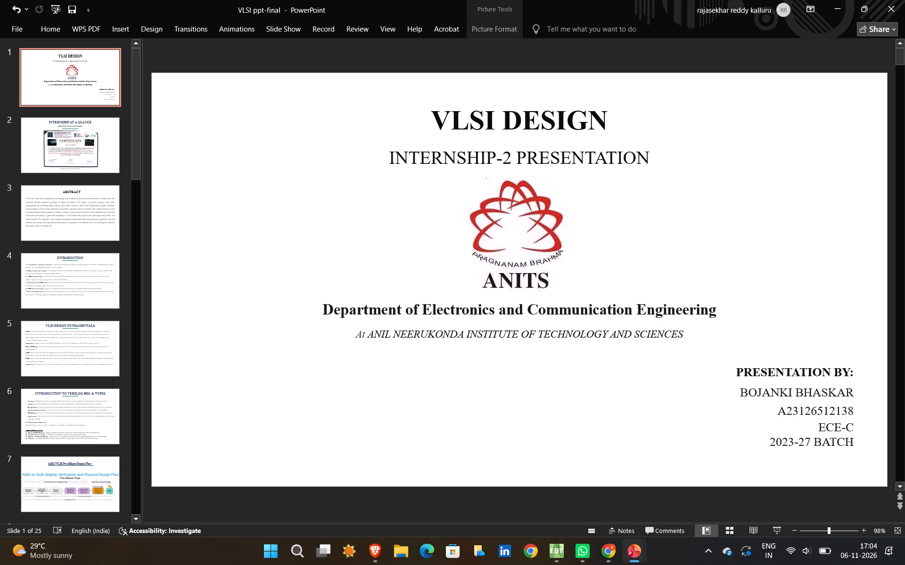
left_click_drag(521, 222, 523, 221)
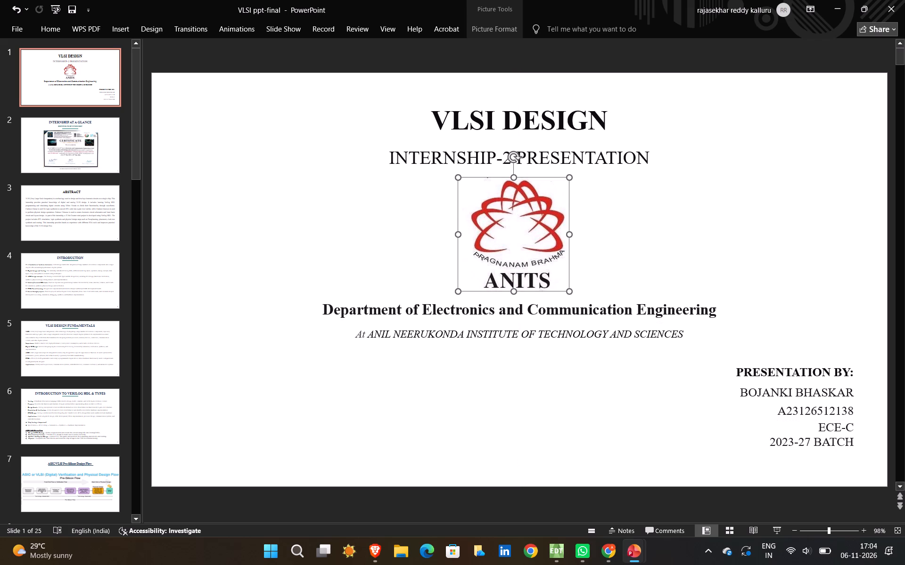
left_click(691, 243)
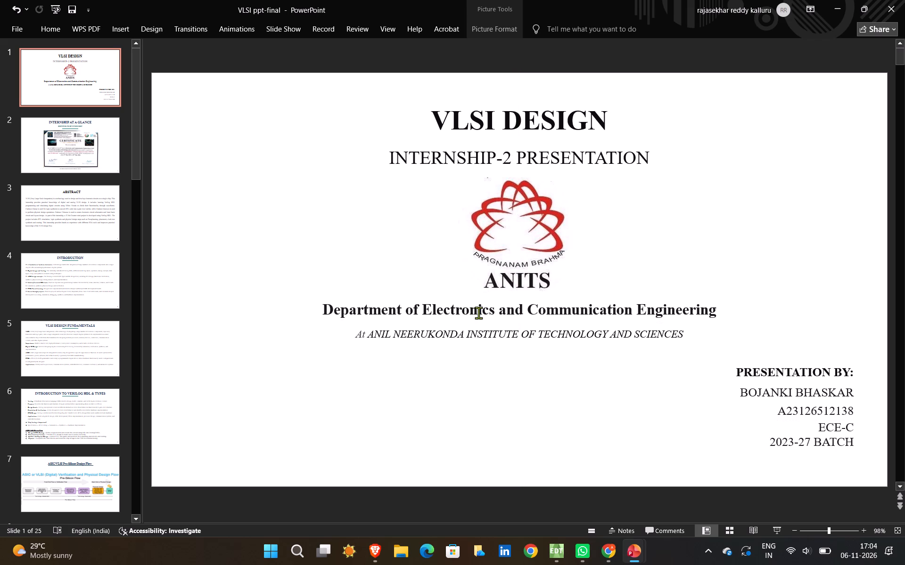
Move the department line and the institute line on slide 1 slightly down to add space below the ANITS logo.
left_click(479, 312)
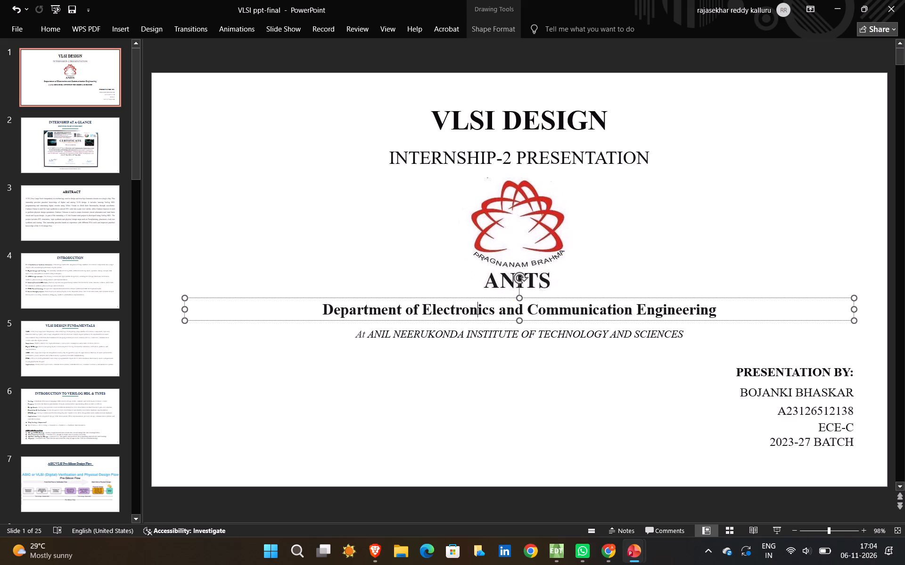
left_click(504, 296)
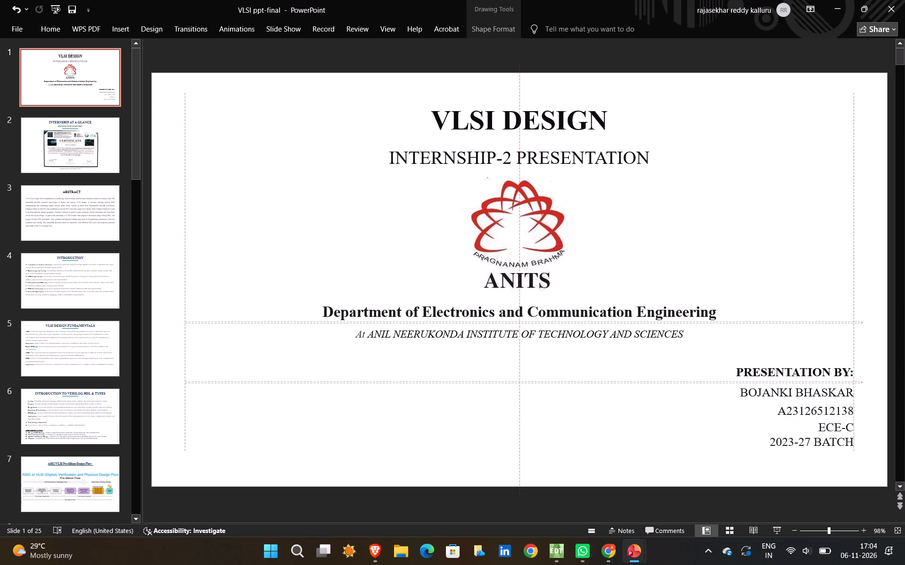
left_click(502, 331)
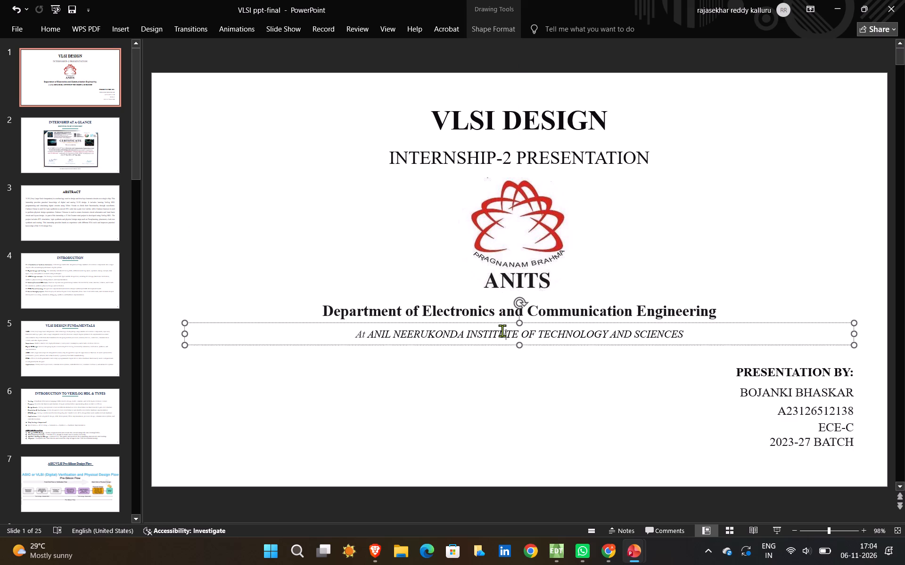
left_click(499, 324)
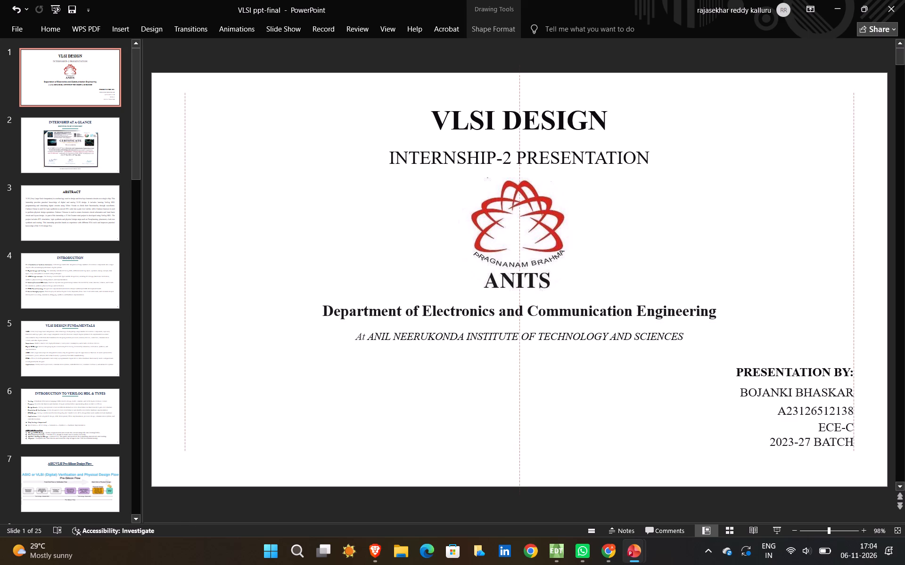
left_click(677, 265)
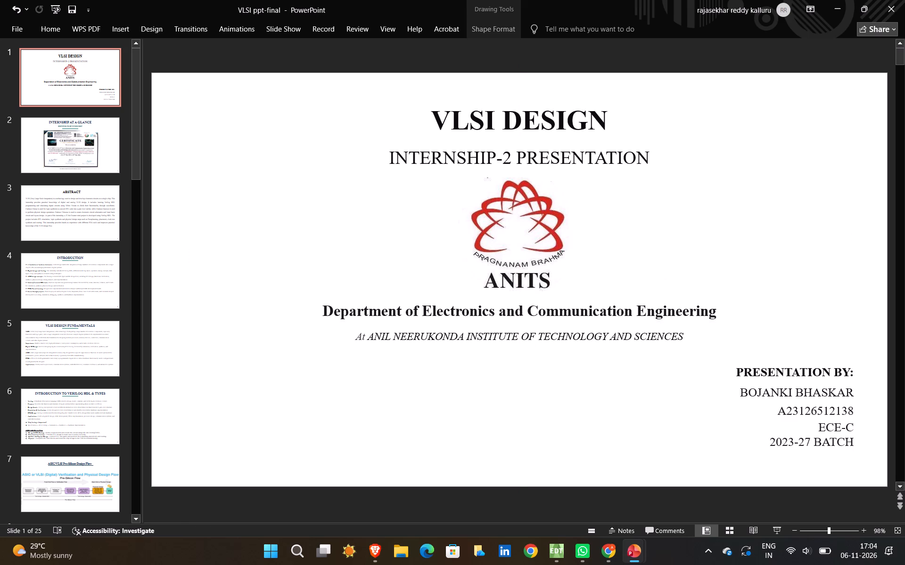
left_click(523, 226)
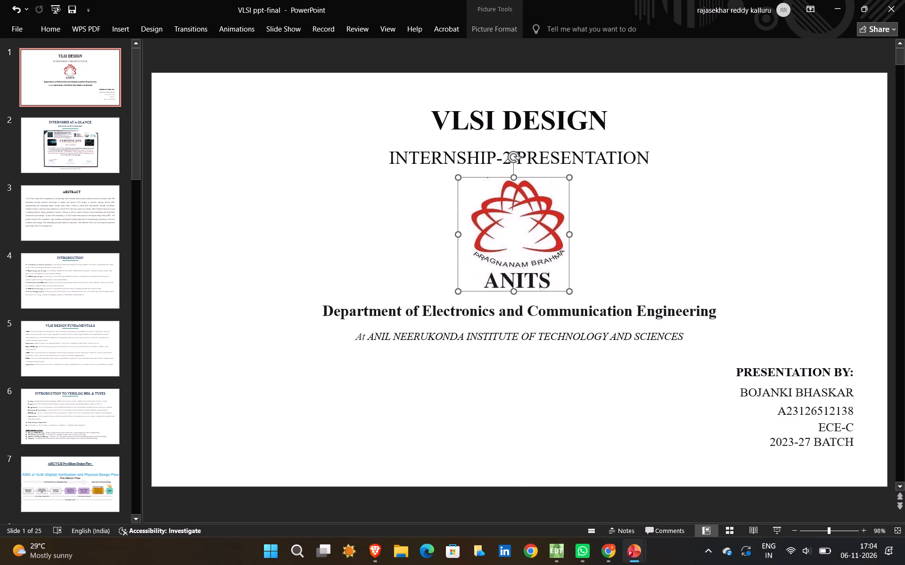
left_click(487, 417)
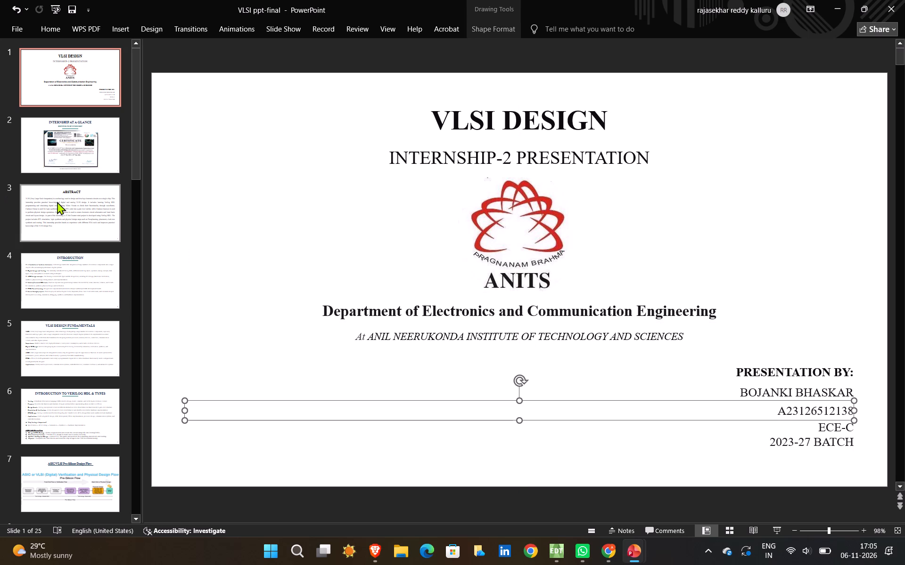
Check the font size of the abstract body text on slide 3.
left_click(57, 202)
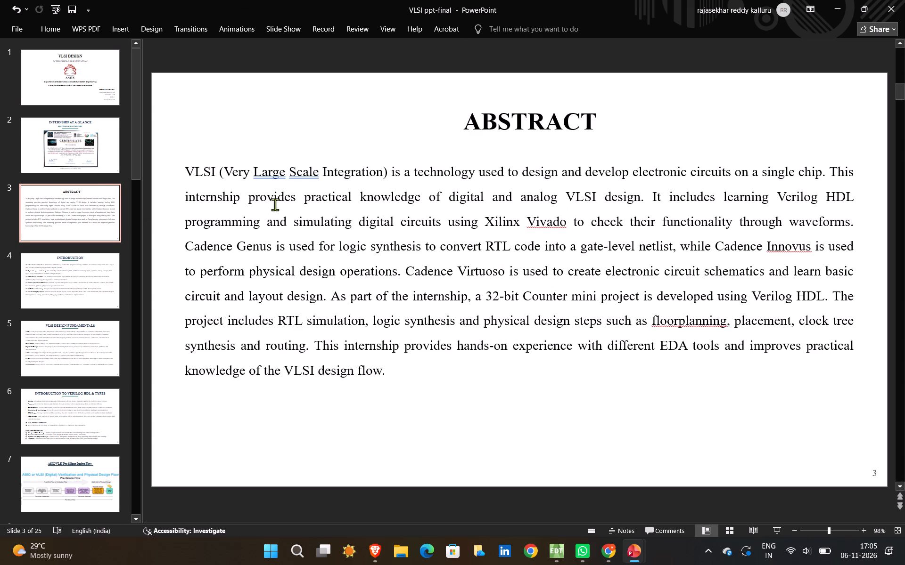
left_click_drag(186, 168, 447, 420)
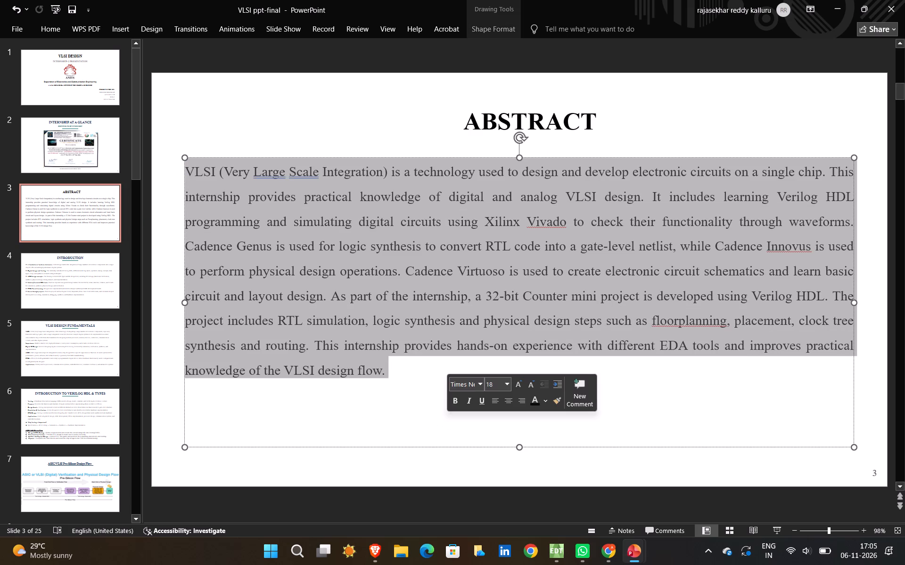
left_click(735, 400)
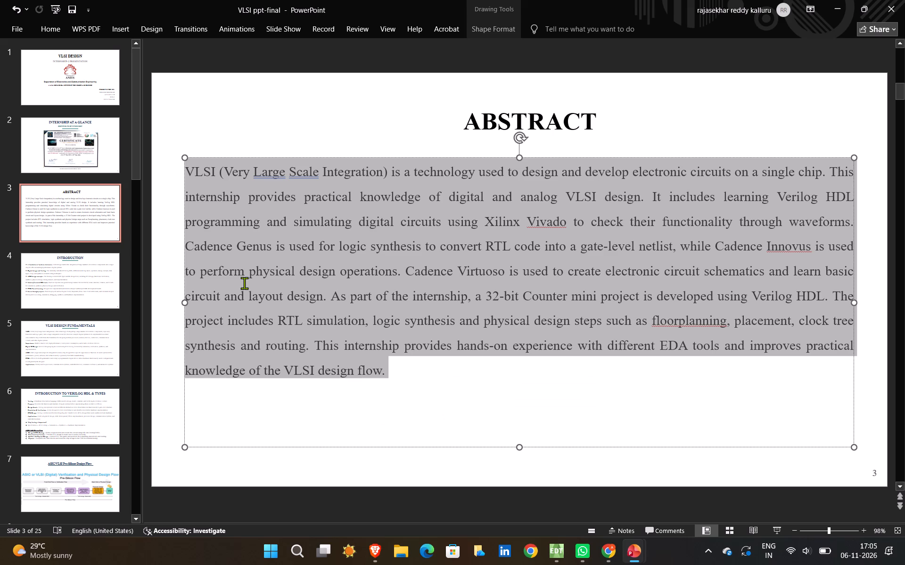
Go to the INTRODUCTION slide, slide 4, to review its content.
left_click(70, 283)
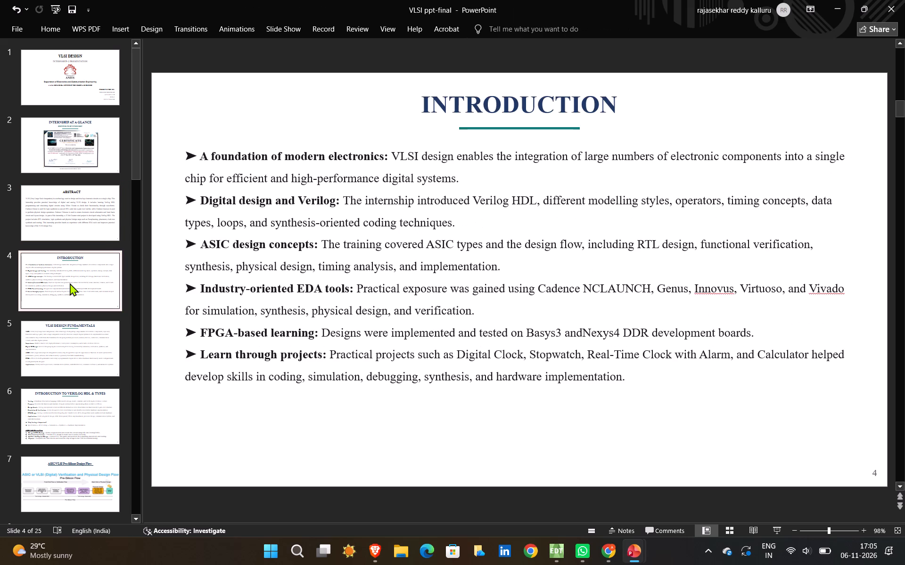
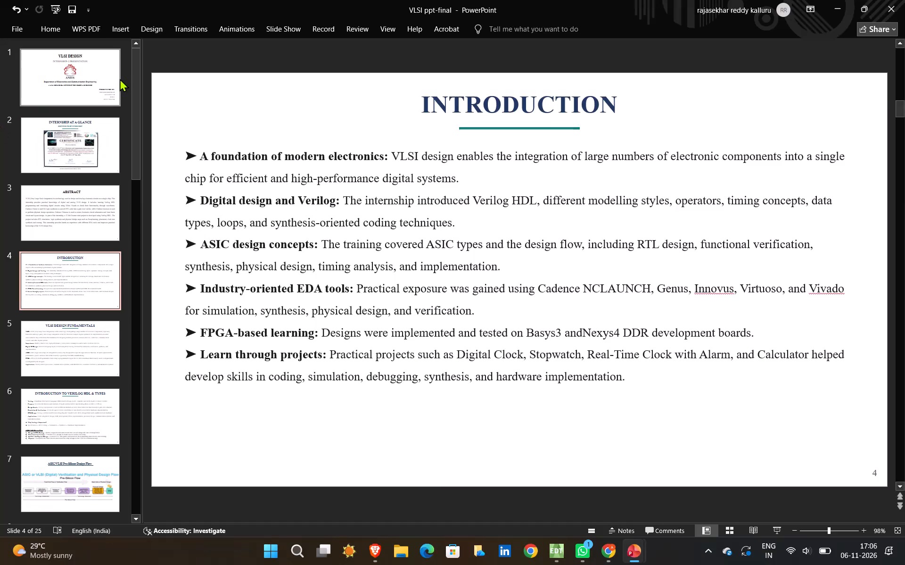
Review slides 1 to 4, comparing the layout of the ABSTRACT slide with the INTRODUCTION slide.
left_click(120, 79)
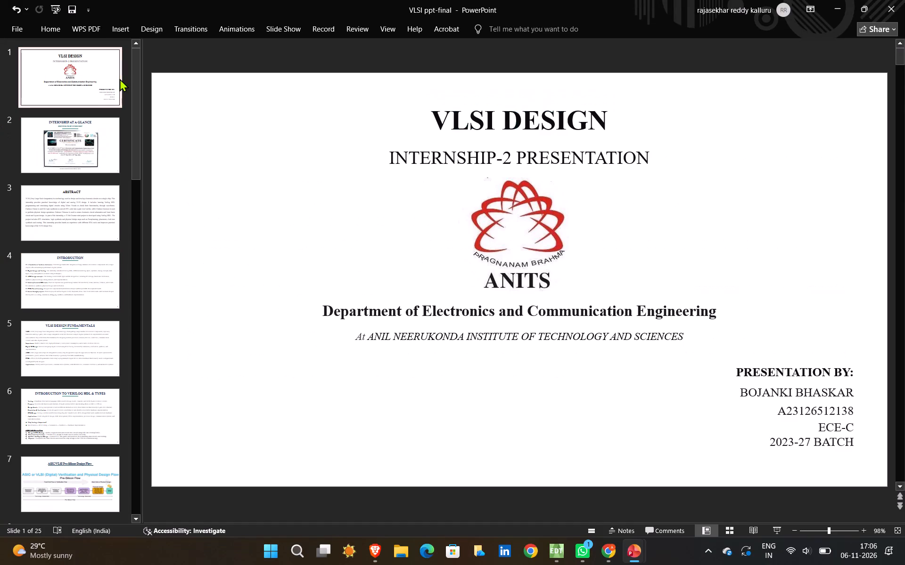
left_click(77, 147)
left_click(74, 210)
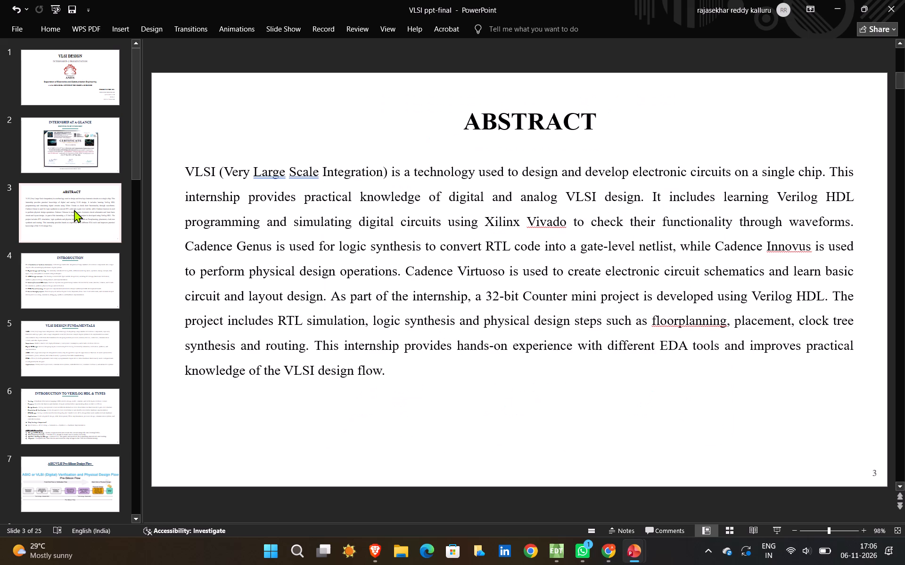
left_click(81, 277)
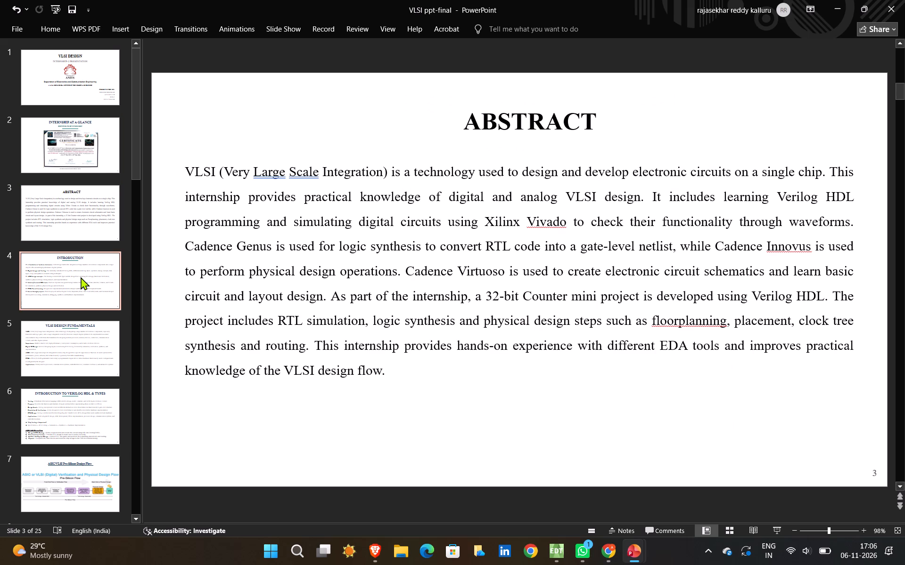
left_click(74, 227)
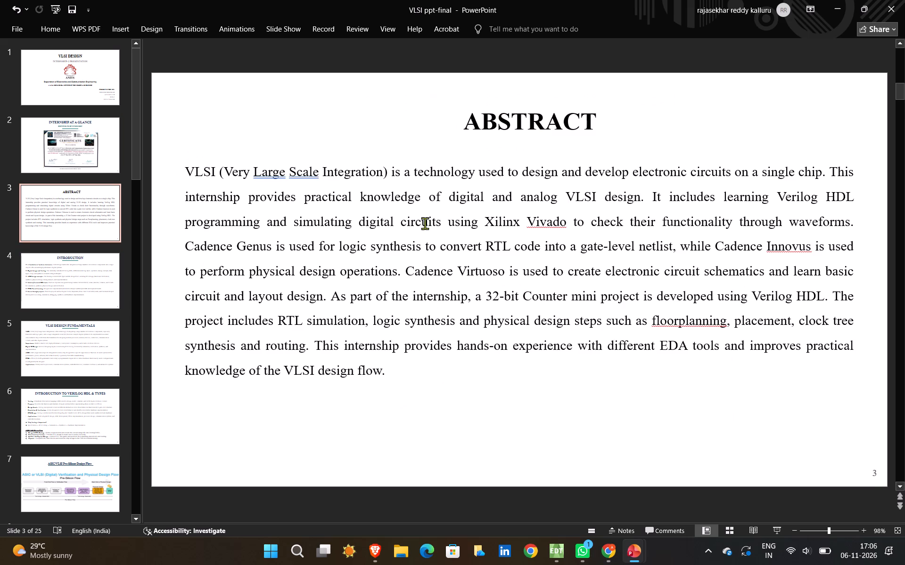
left_click(520, 220)
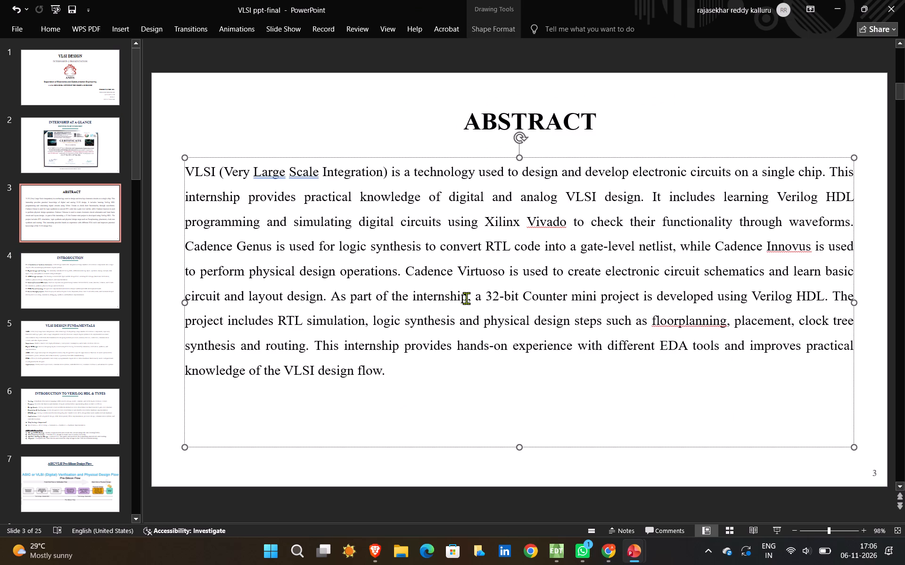
key("Right")
left_click(102, 281)
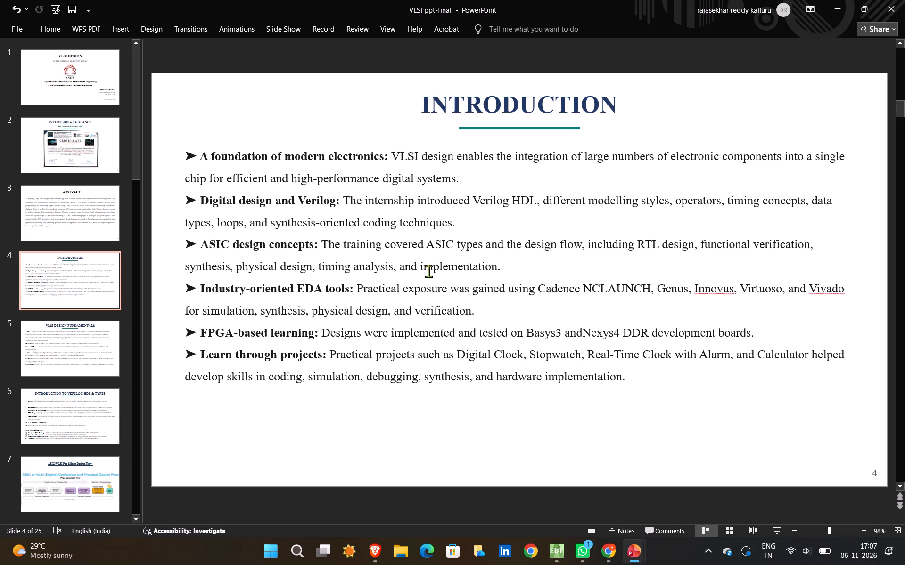
Examine slides 1 to 6 one by one, comparing their headings, underlines and body text formatting.
left_click(61, 75)
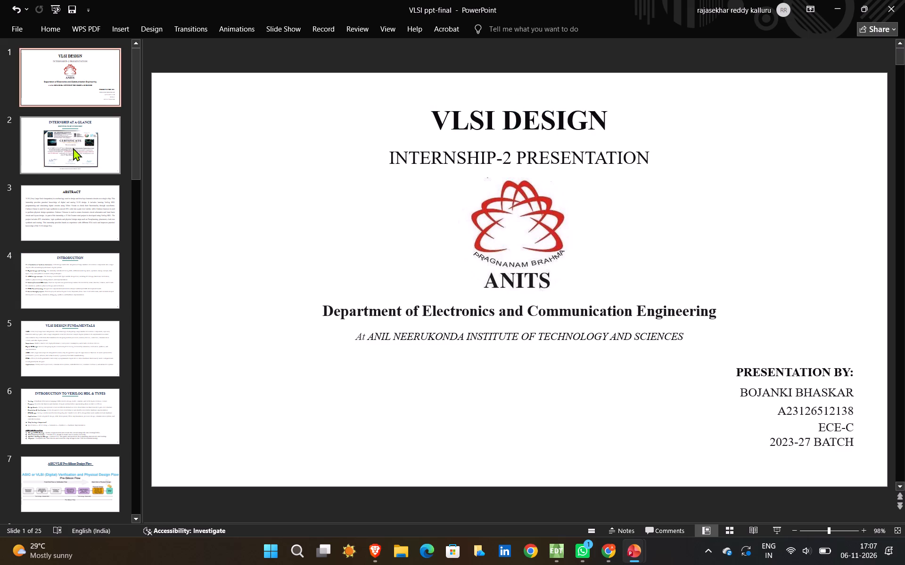
left_click(73, 148)
left_click(83, 207)
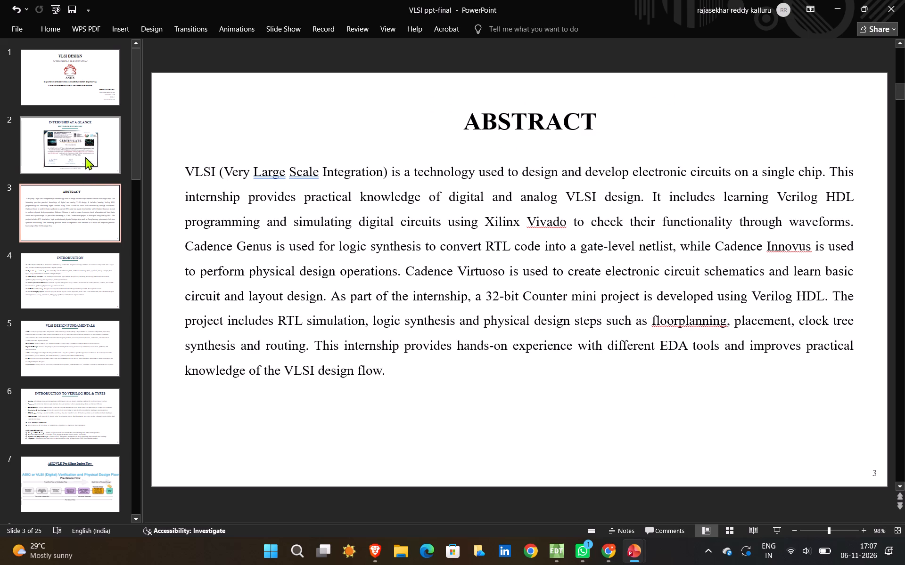
left_click(85, 156)
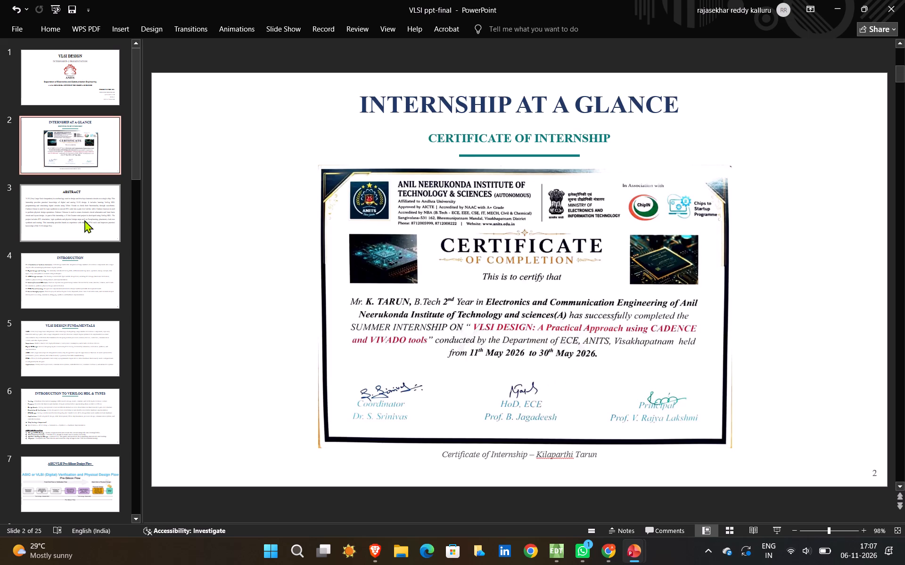
left_click(85, 219)
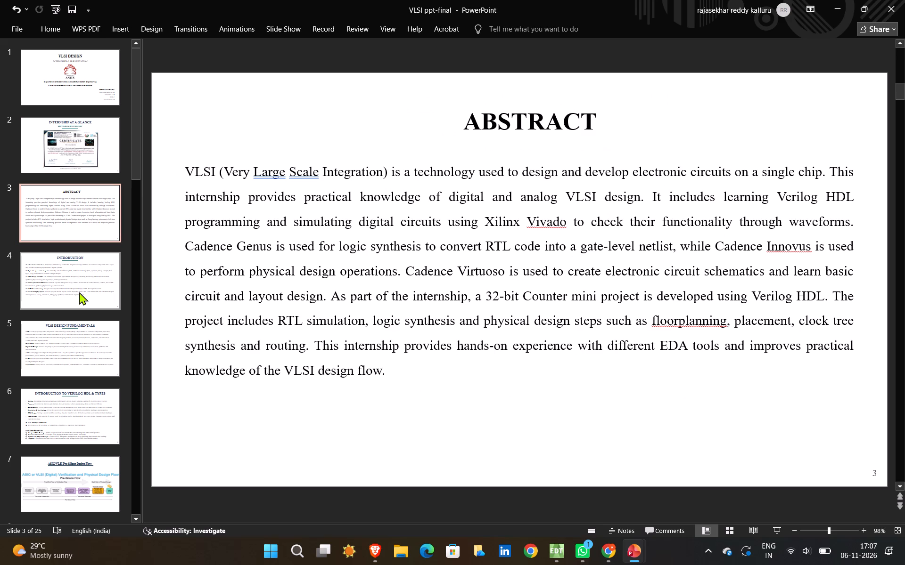
left_click(80, 282)
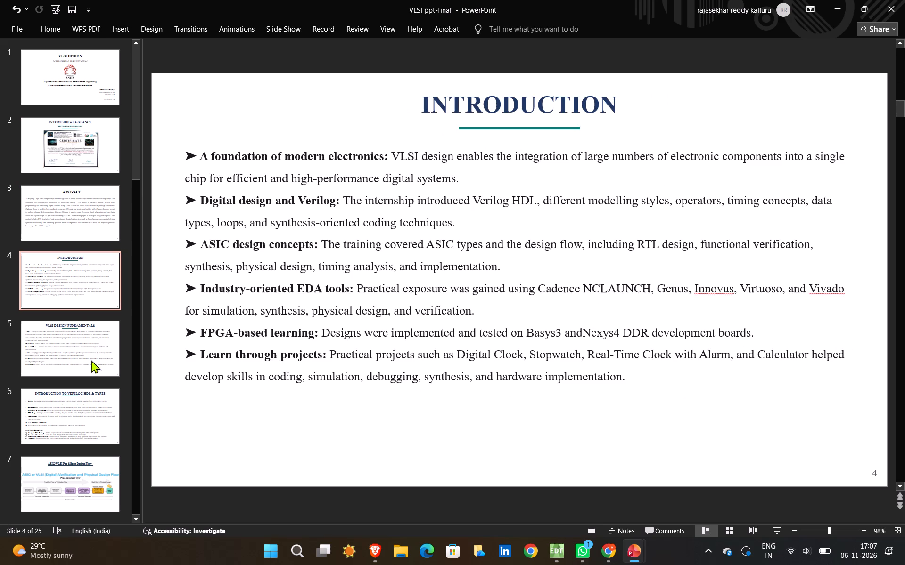
left_click(91, 352)
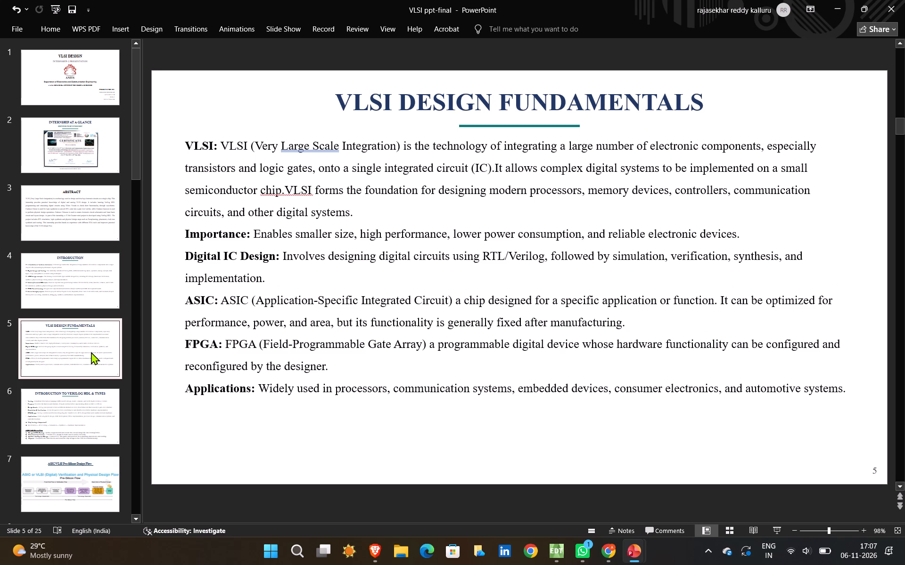
left_click(74, 417)
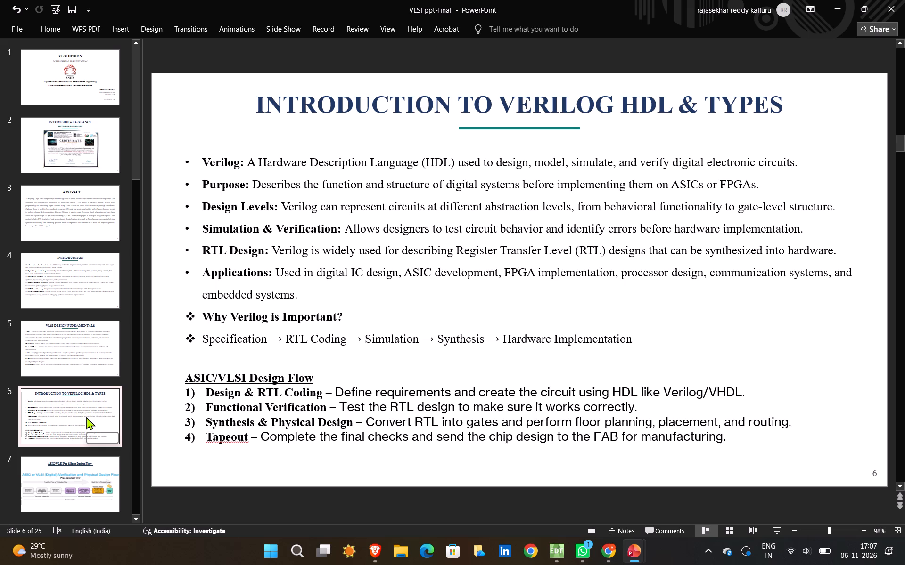
left_click(66, 338)
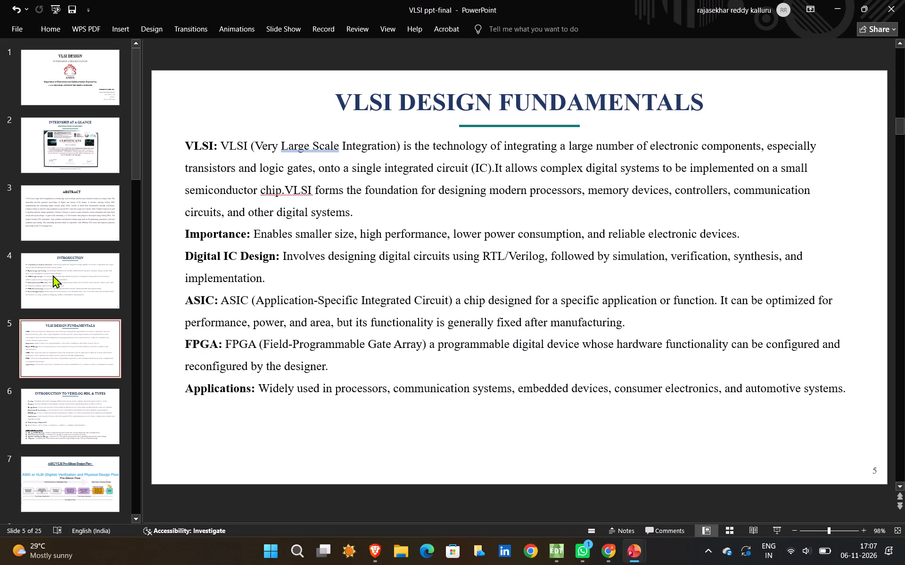
left_click(53, 275)
left_click(57, 198)
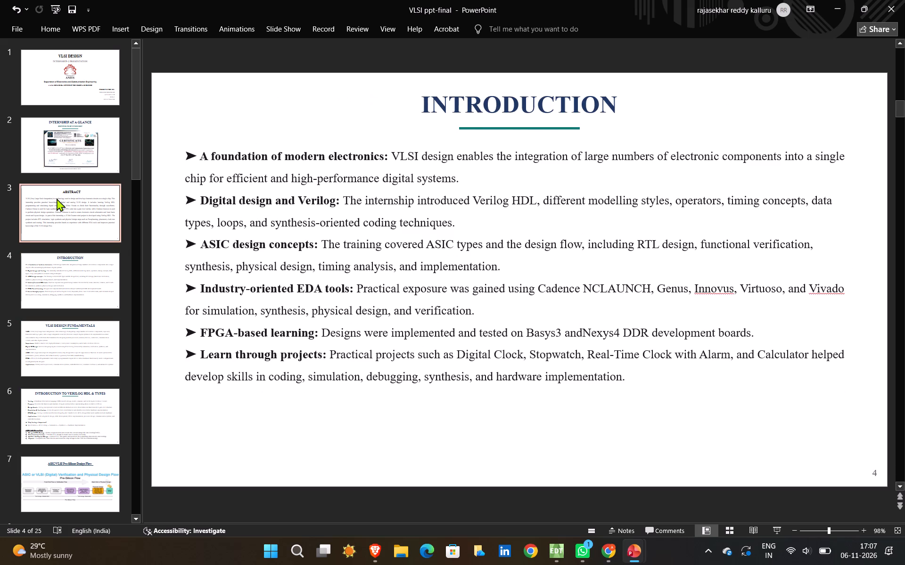
left_click(64, 292)
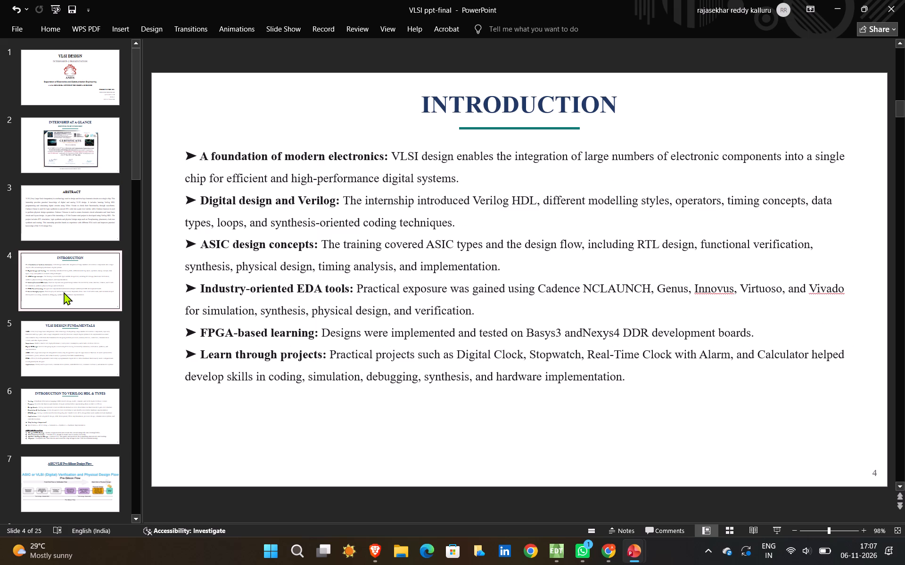
Skim the slide thumbnails through to the THANK YOU slide, and compare the heading styles of slides 3, 4 and 5.
scroll(67, 370, "down", 1)
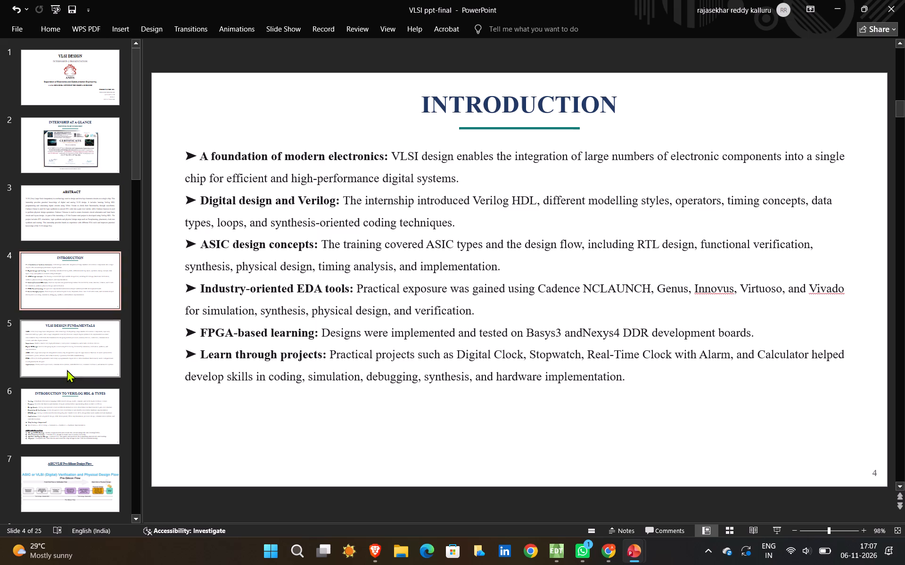
scroll(67, 370, "down", 6)
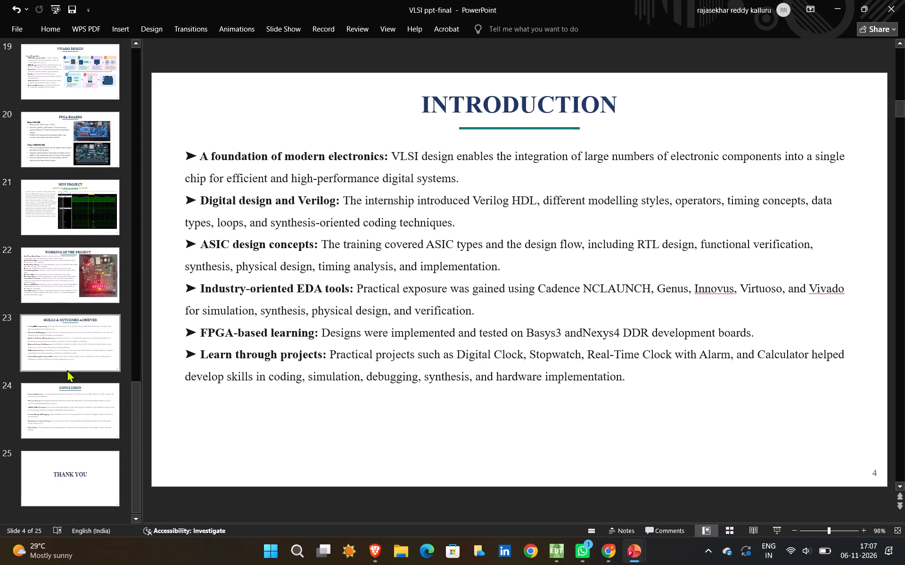
scroll(67, 370, "down", 2)
scroll(67, 370, "up", 3)
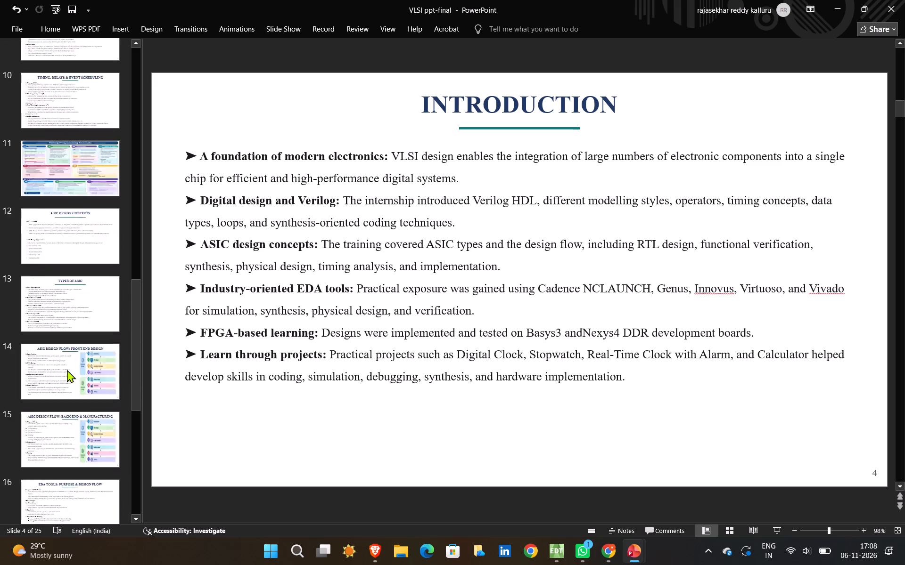
scroll(67, 370, "up", 3)
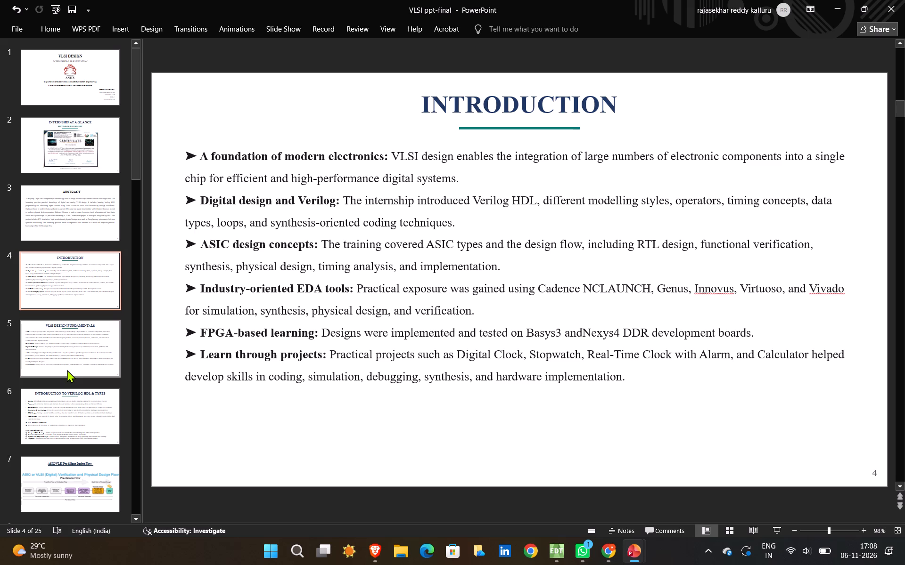
left_click(55, 266)
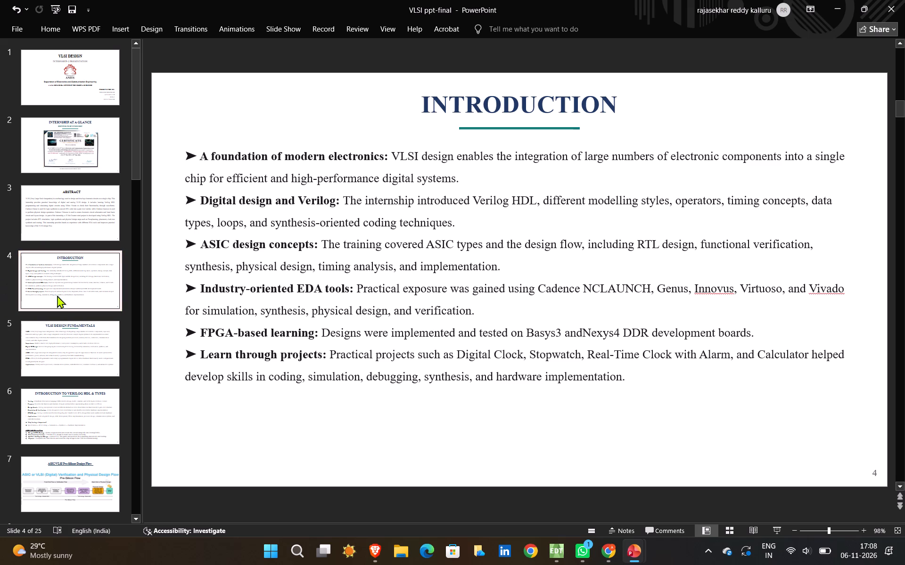
left_click(62, 334)
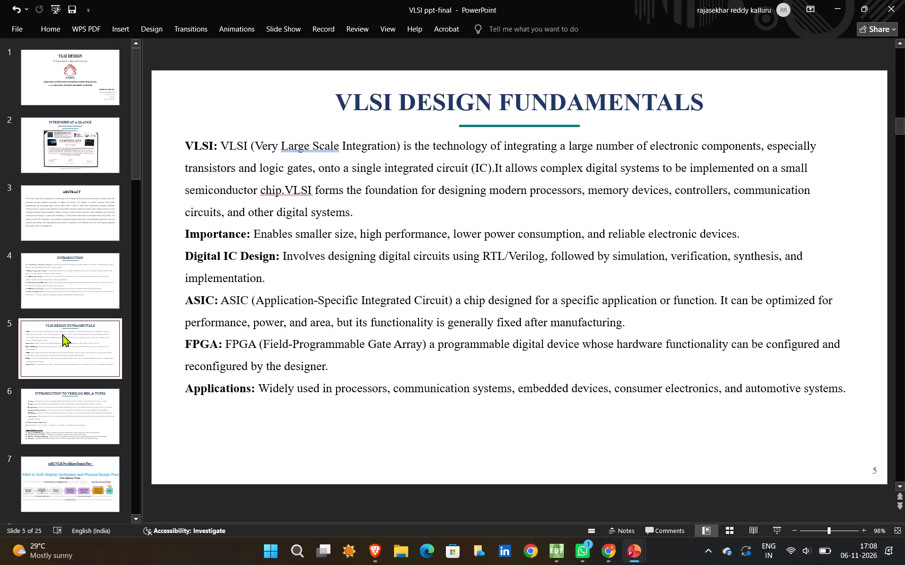
left_click(82, 232)
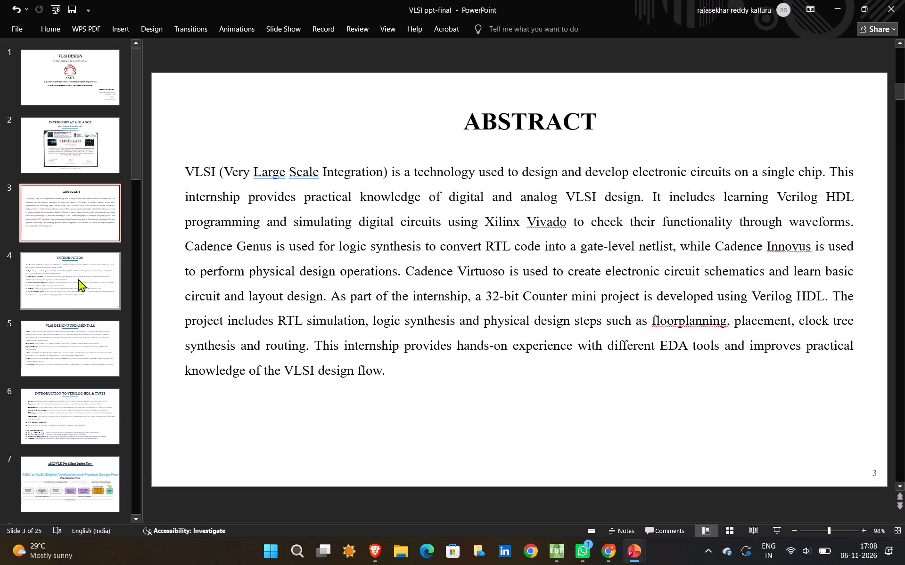
left_click(78, 286)
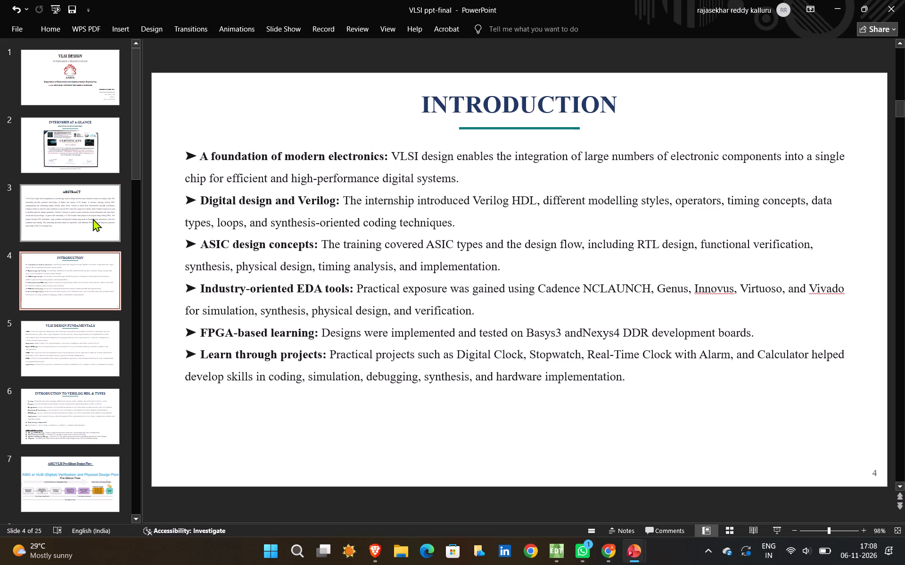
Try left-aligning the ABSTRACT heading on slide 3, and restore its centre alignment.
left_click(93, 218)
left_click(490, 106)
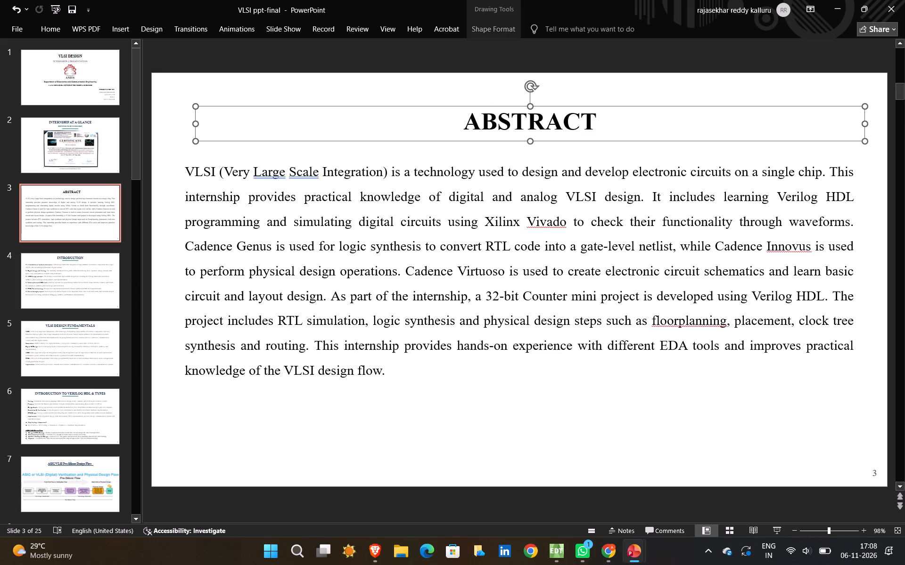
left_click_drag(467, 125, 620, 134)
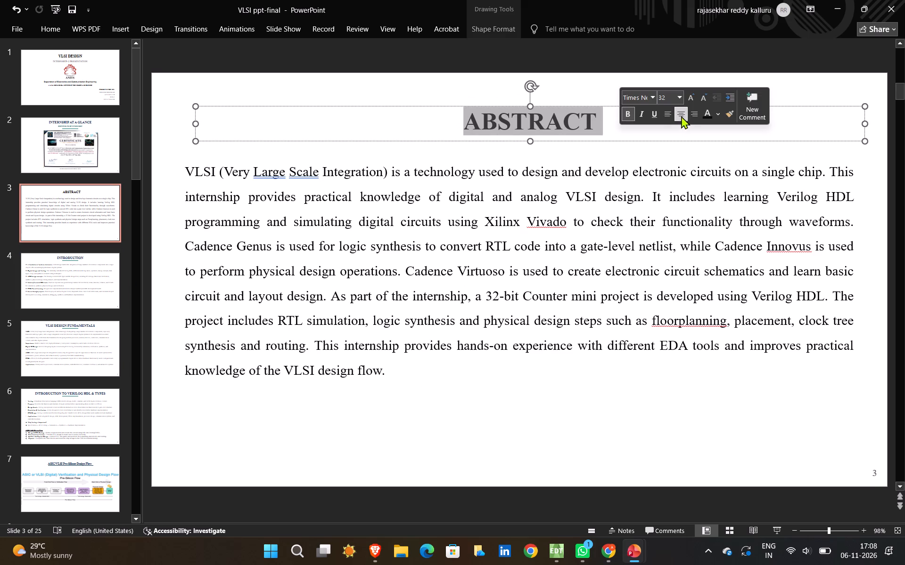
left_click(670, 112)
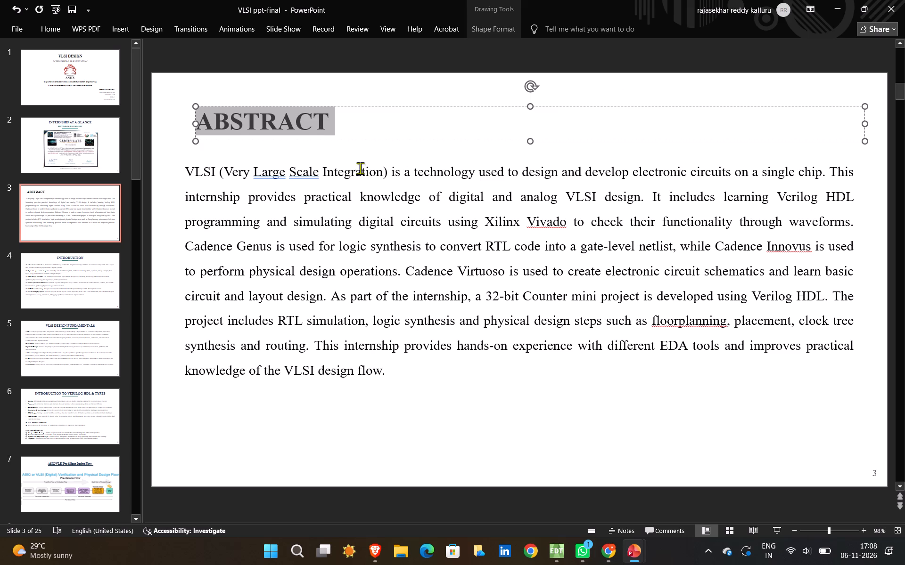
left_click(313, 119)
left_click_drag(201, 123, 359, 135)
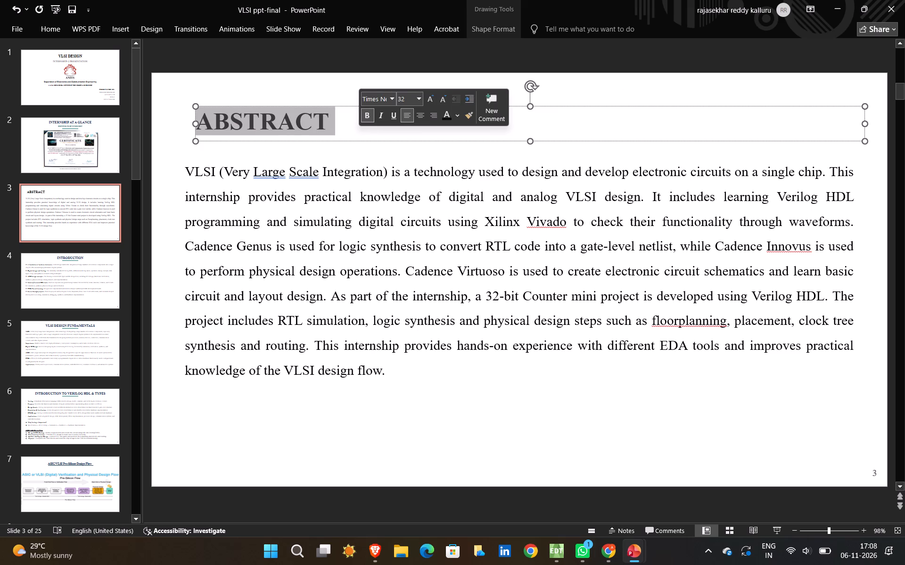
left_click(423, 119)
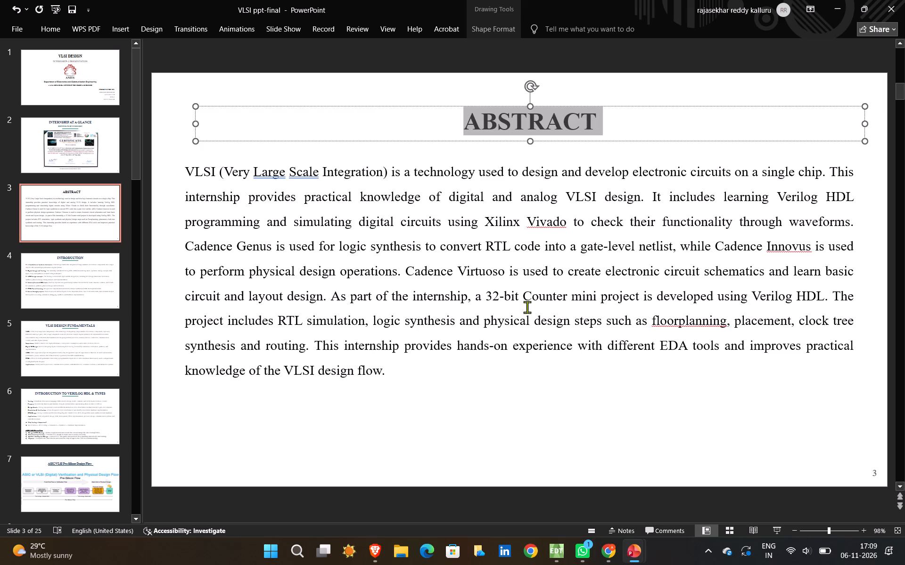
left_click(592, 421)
Delete the teal underline beneath the INTRODUCTION heading on slide 4.
left_click(94, 275)
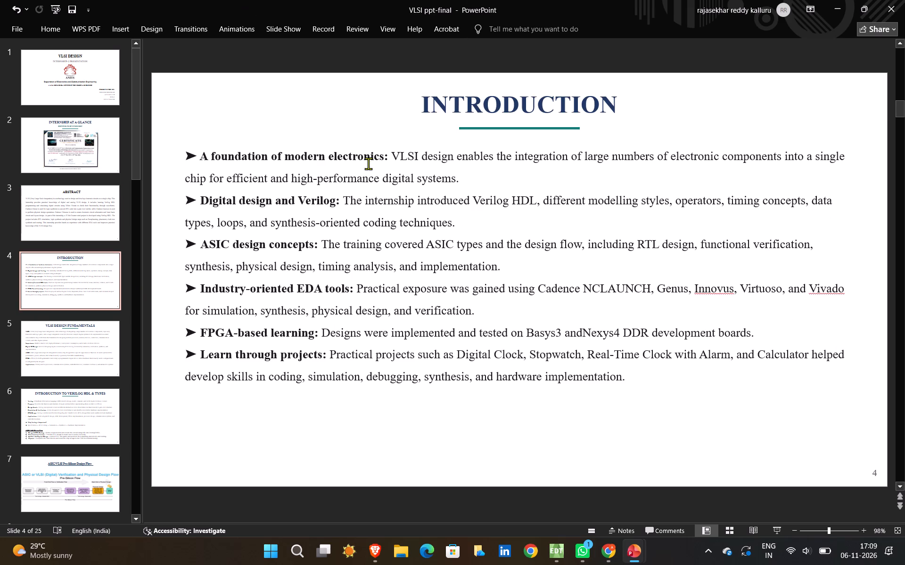
left_click(447, 97)
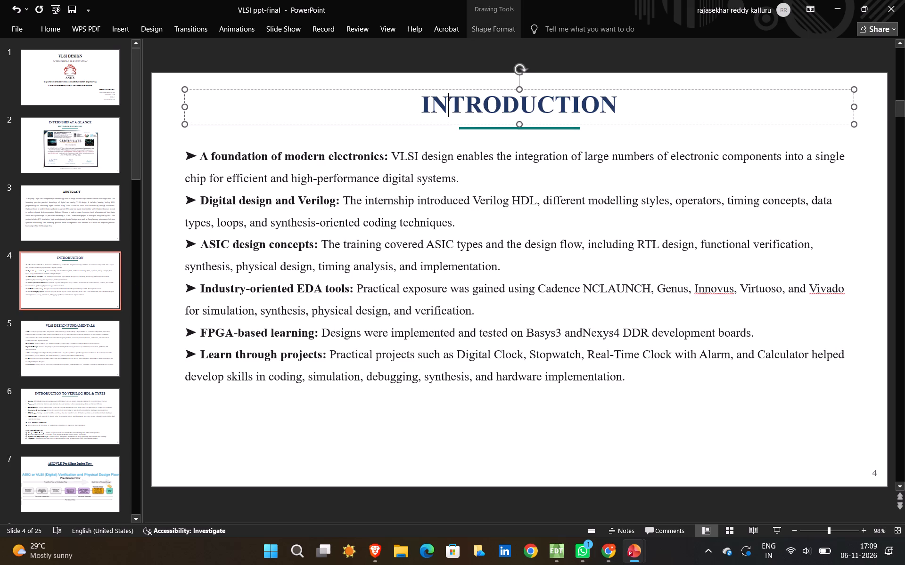
left_click(461, 129)
key("Delete")
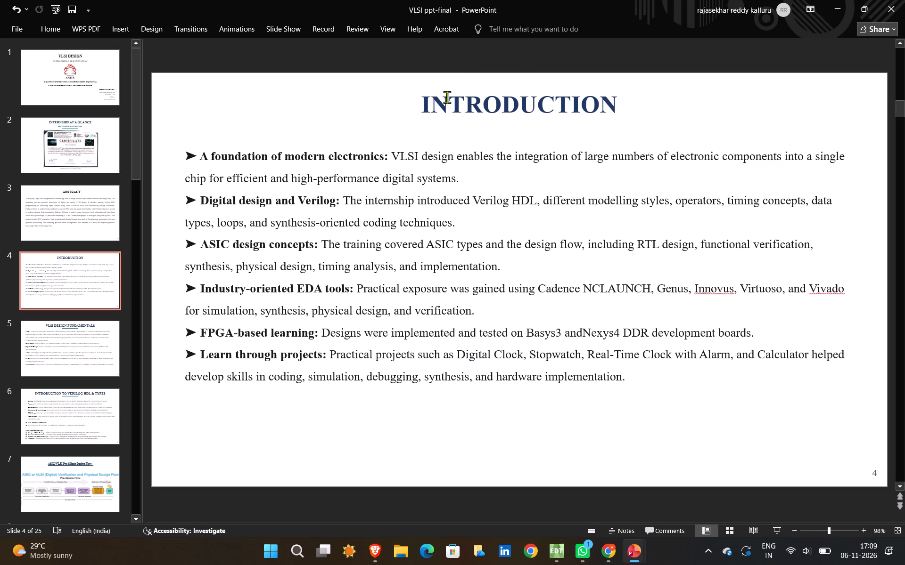
Recolour the INTRODUCTION heading on slide 4 black and move its text box slightly down, closer to the body text.
left_click(447, 97)
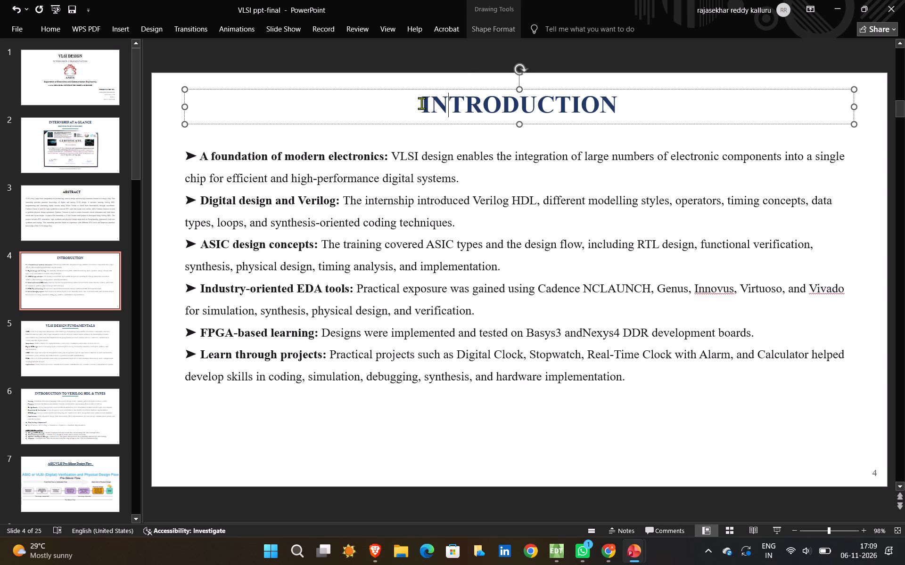
left_click_drag(421, 103, 634, 120)
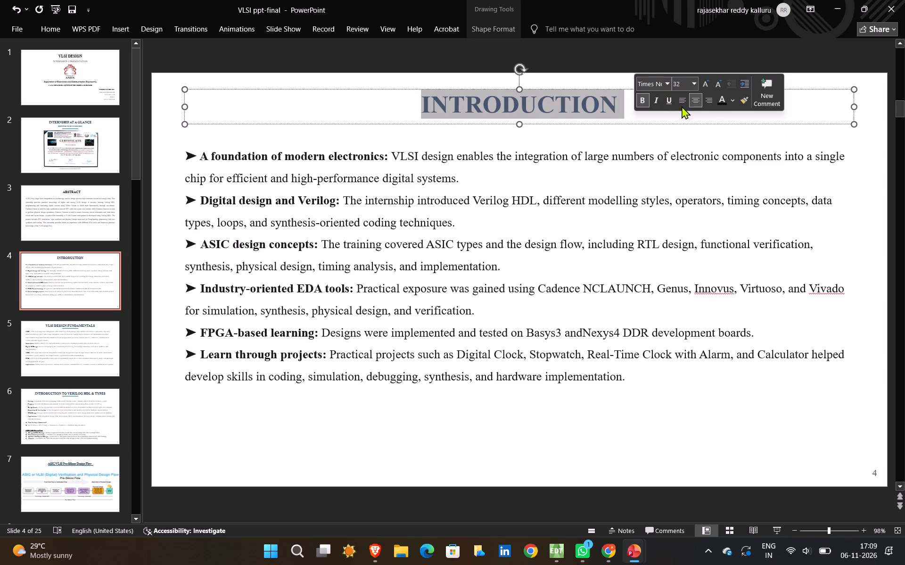
left_click(723, 97)
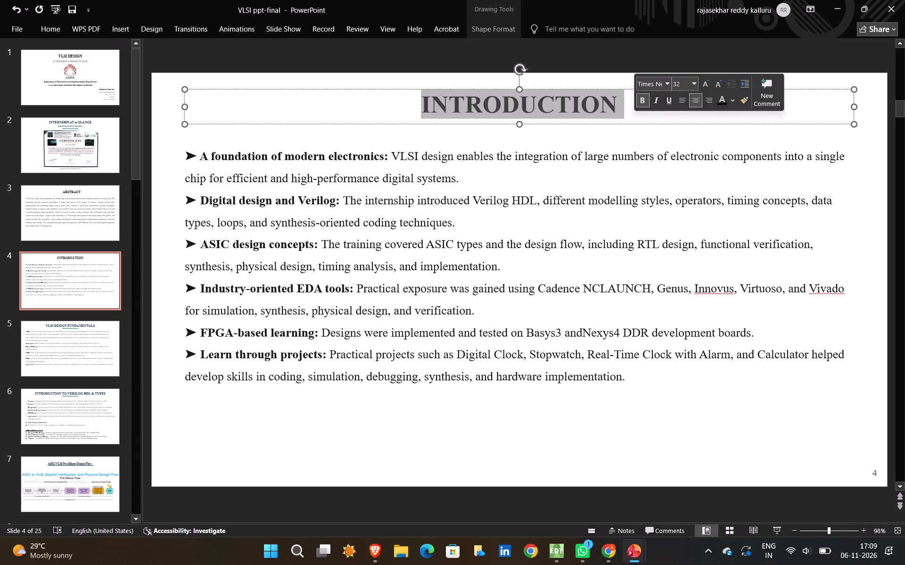
left_click_drag(504, 88, 505, 100)
left_click(659, 83)
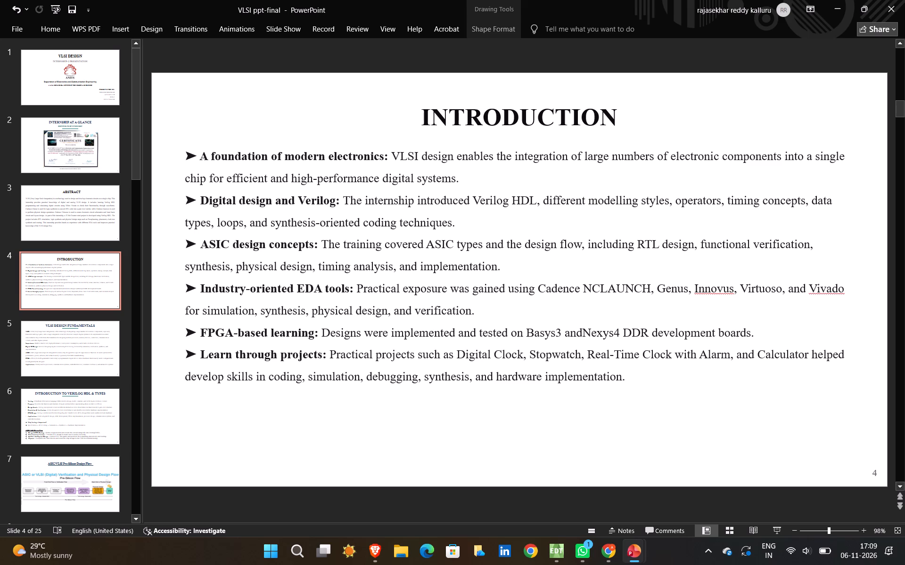
Compare the ABSTRACT heading on slide 3 with the headings of slide 4 and slide 5, VLSI DESIGN FUNDAMENTALS.
left_click(107, 194)
left_click(526, 118)
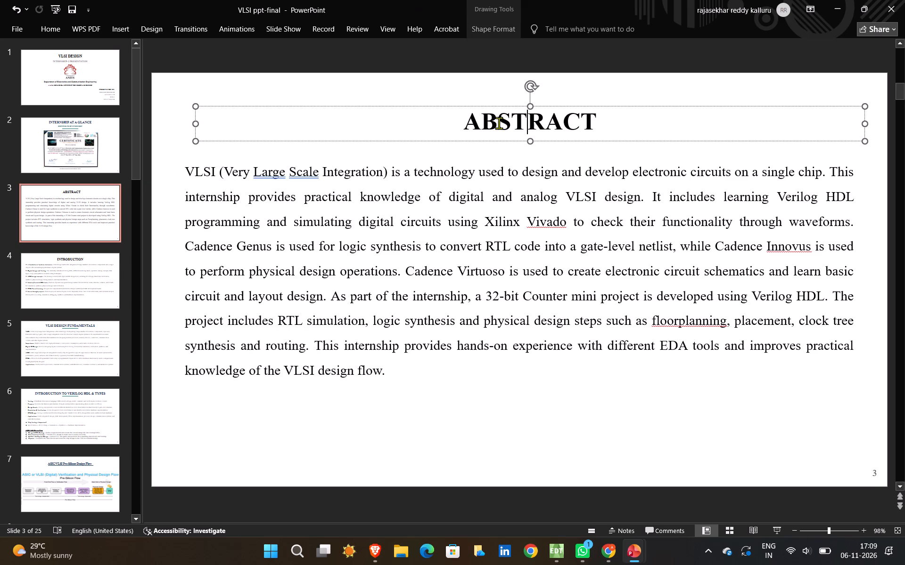
left_click_drag(471, 118, 622, 129)
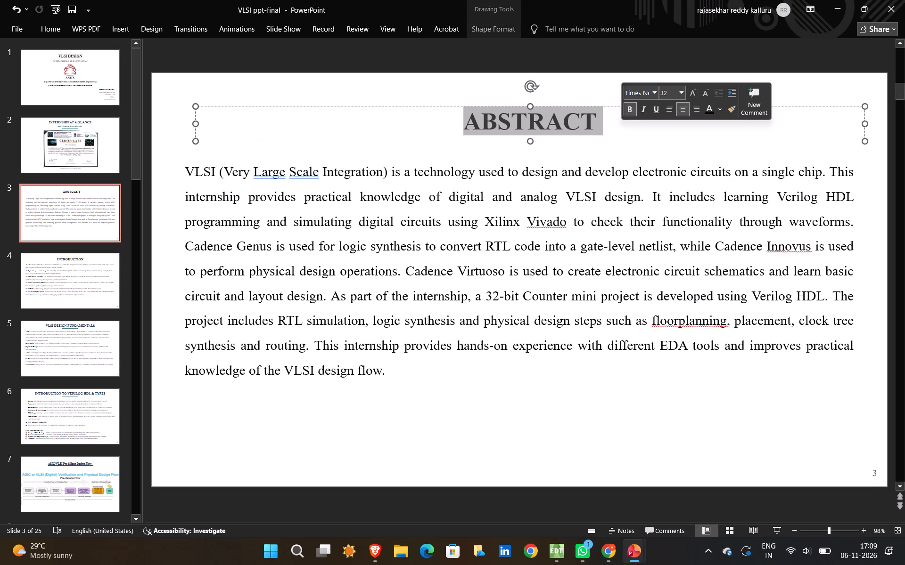
left_click(70, 280)
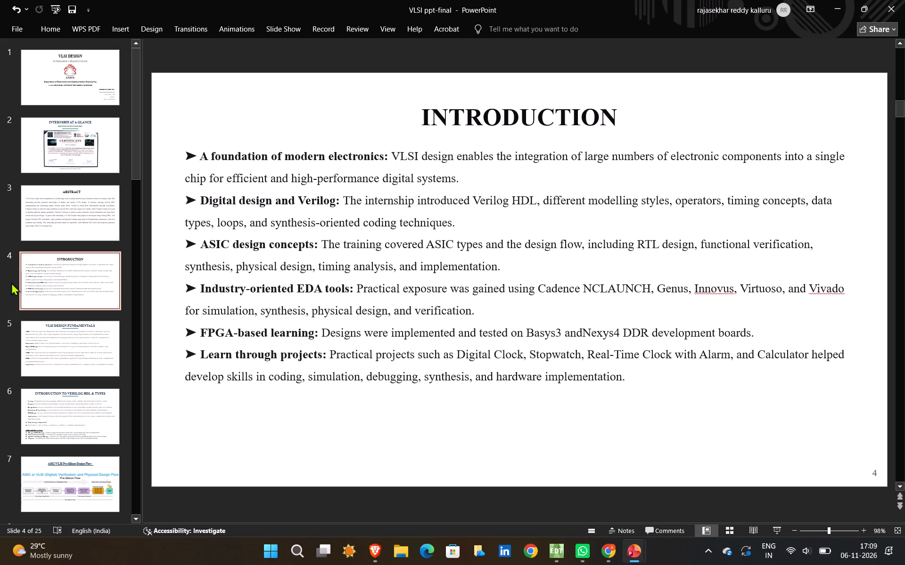
left_click(56, 338)
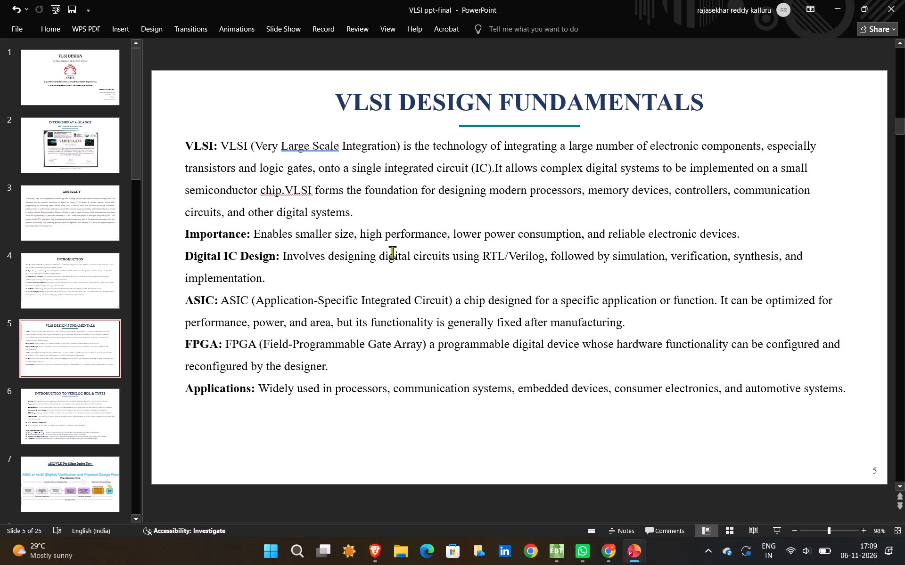
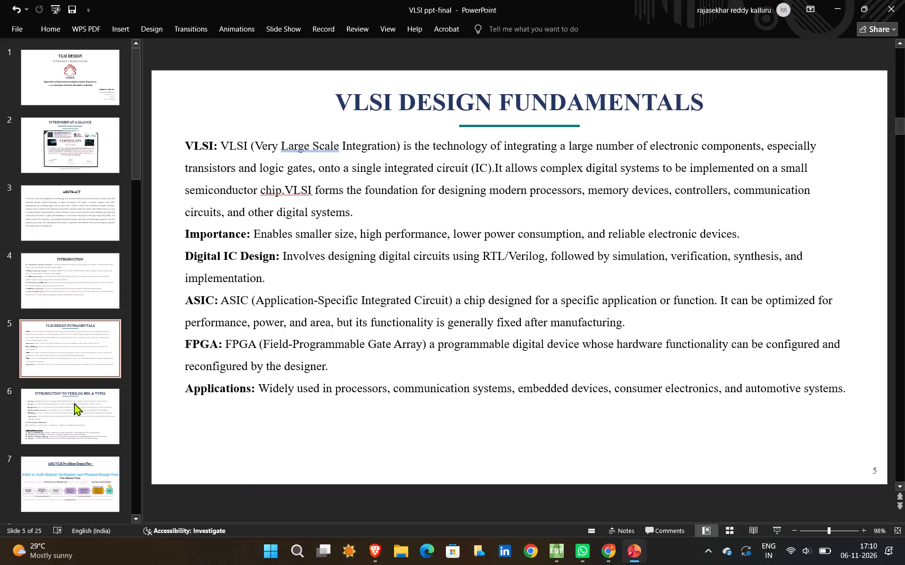
Move the ABSTRACT heading's text box on slide 3 down so it sits directly above the body paragraph.
left_click(72, 417)
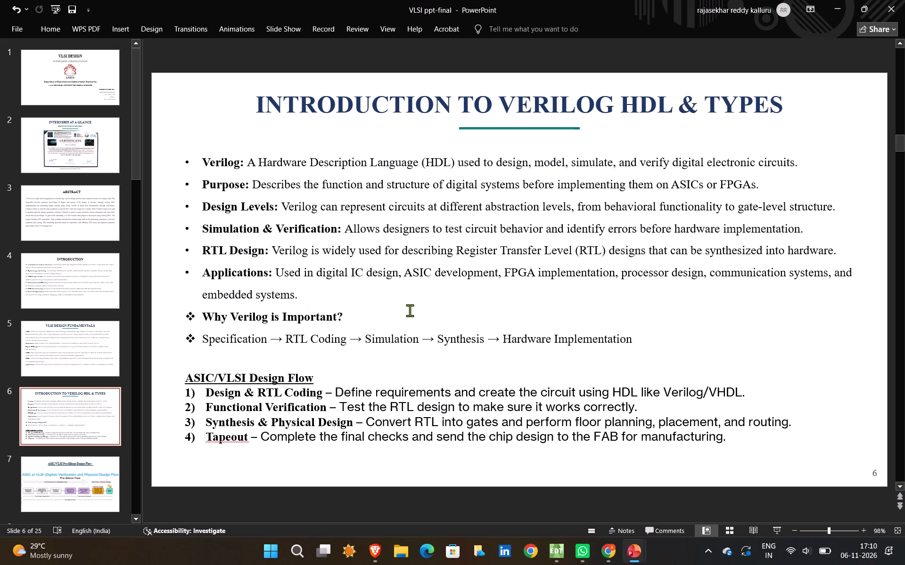
left_click(69, 225)
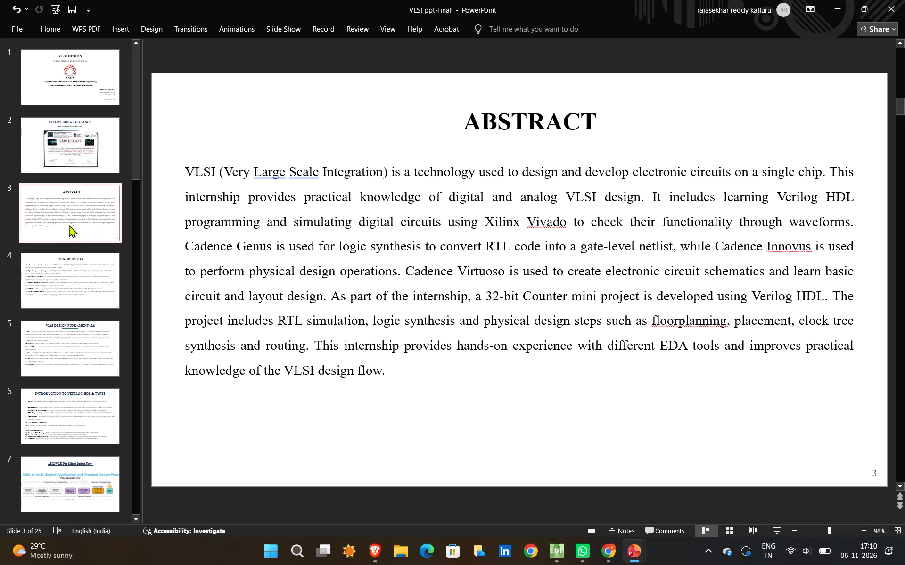
left_click(74, 274)
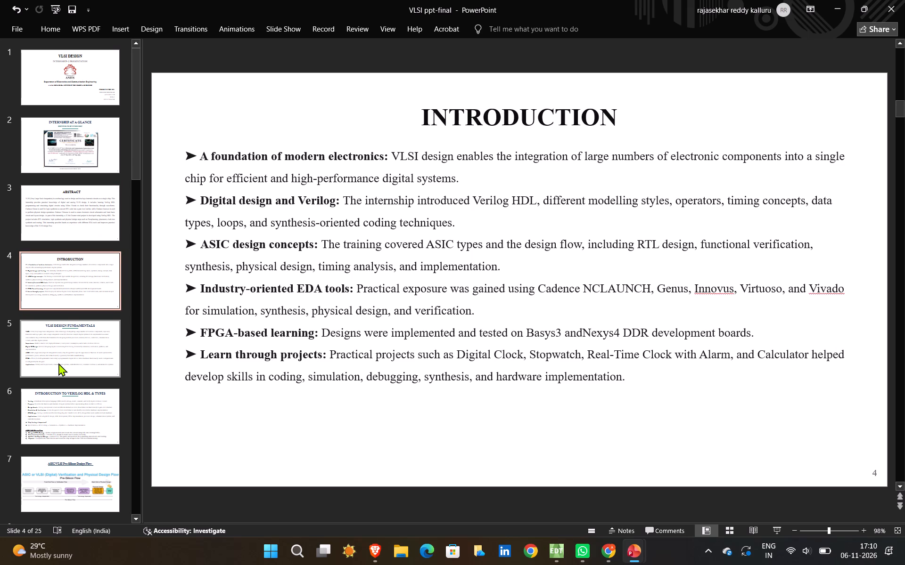
left_click(84, 279)
left_click(83, 224)
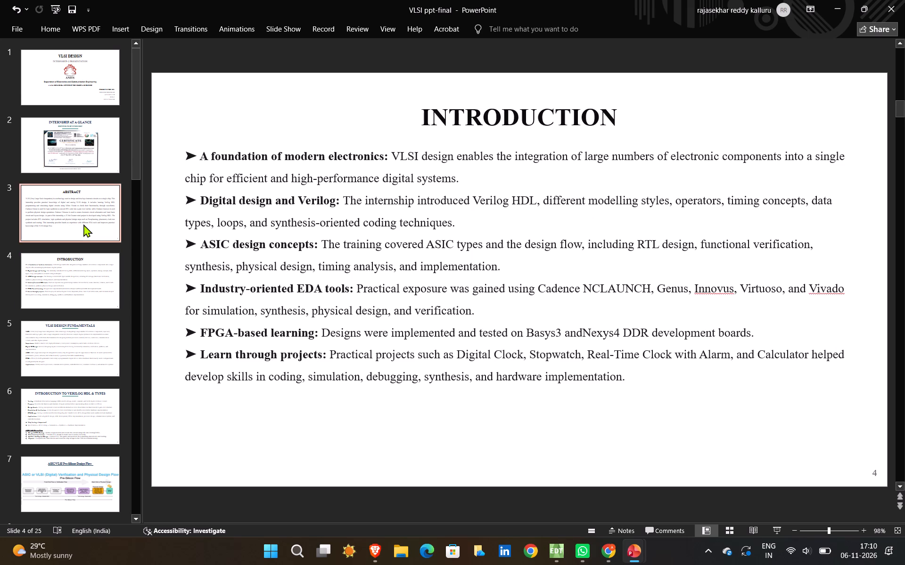
left_click(522, 120)
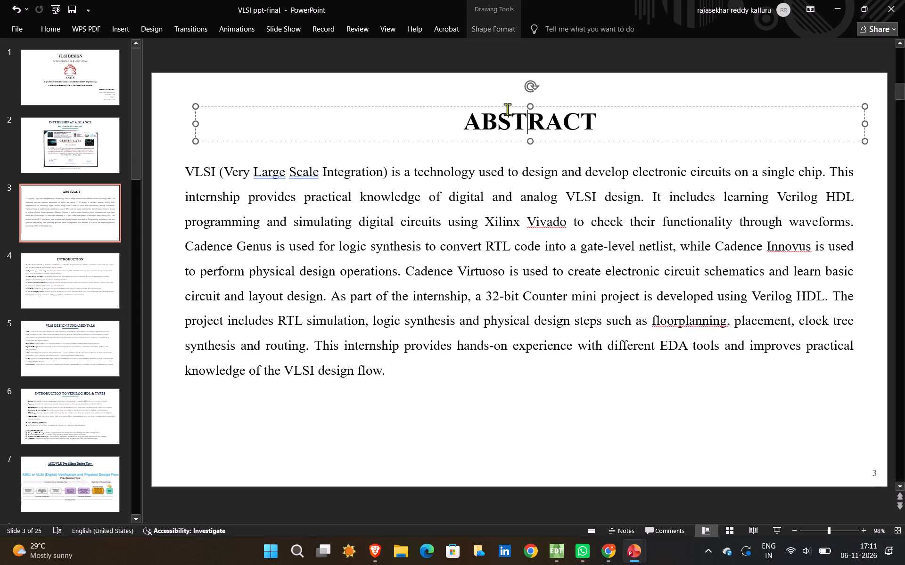
left_click_drag(501, 104, 498, 106)
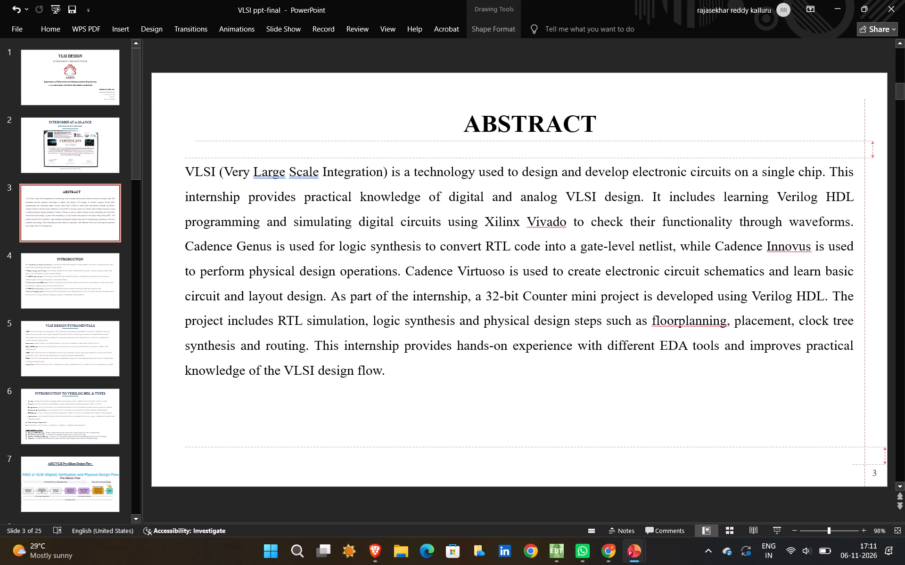
left_click_drag(498, 106, 496, 121)
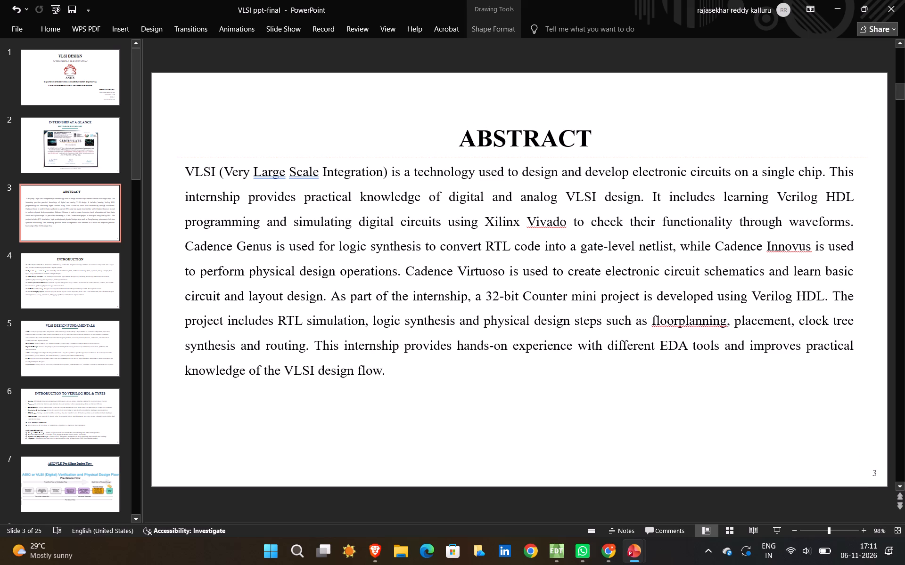
left_click_drag(496, 121, 497, 120)
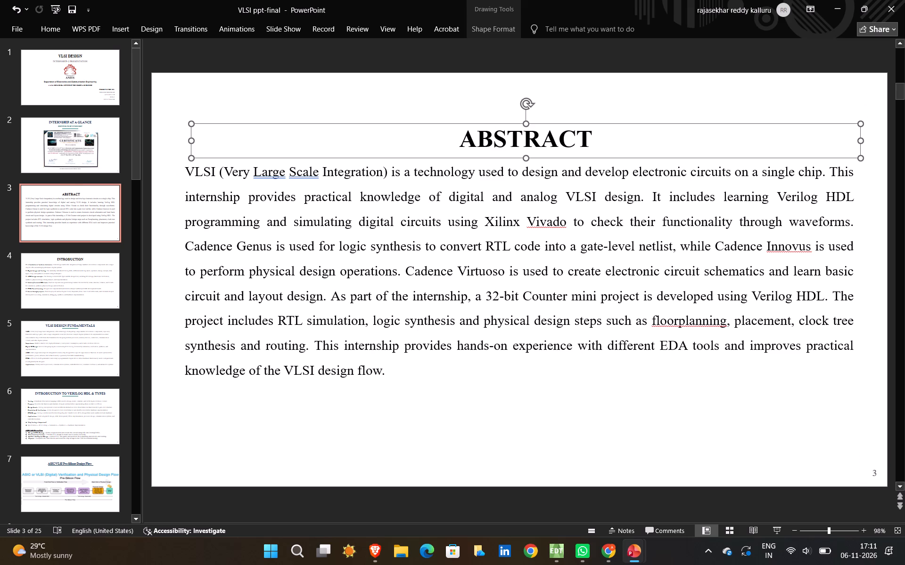
left_click(553, 399)
left_click(555, 143)
left_click(569, 101)
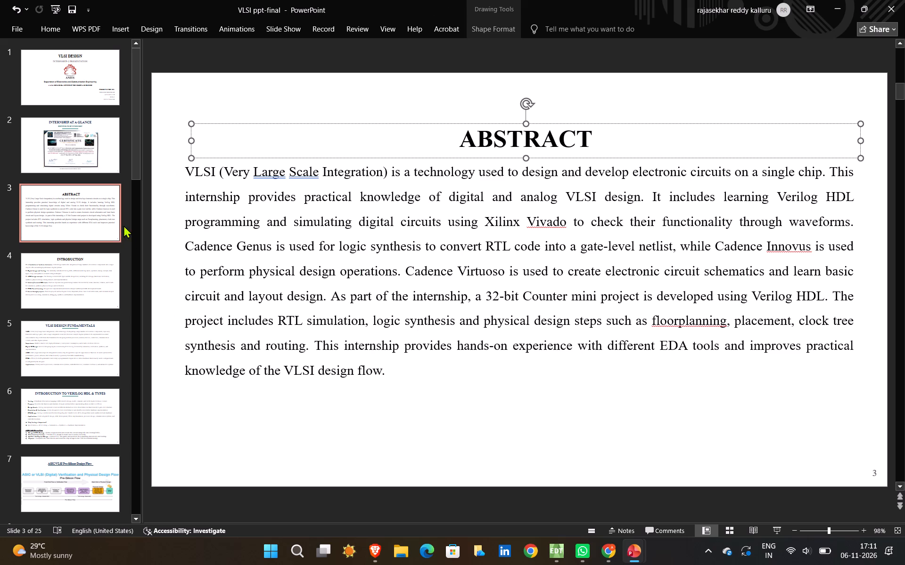
Go to slide 4 to compare its INTRODUCTION heading placement with the ABSTRACT heading.
left_click(95, 281)
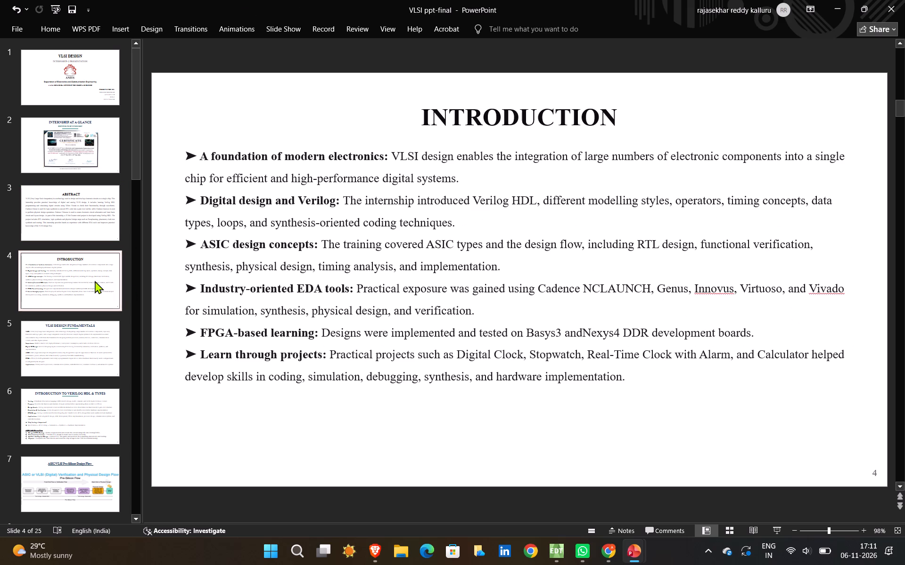
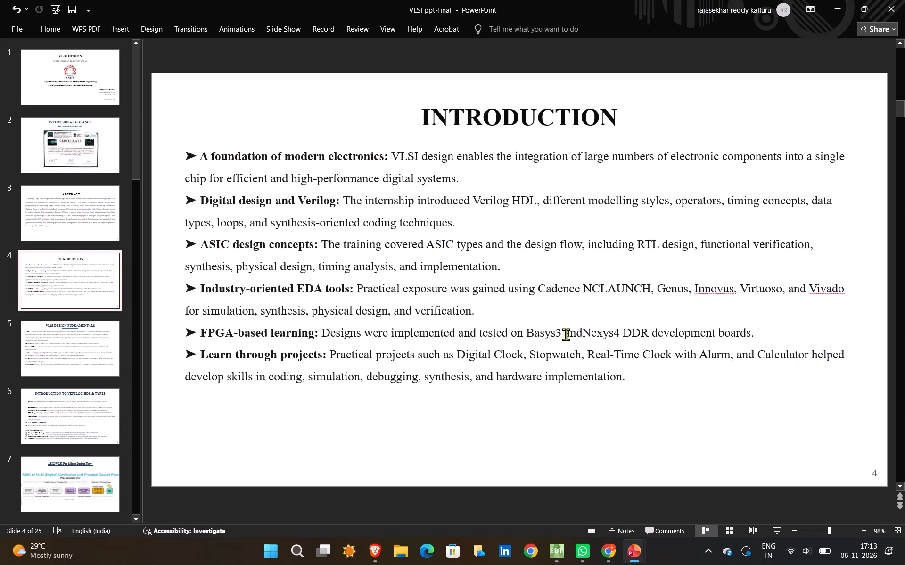
Delete "andNexys4 DDR" from the FPGA-based learning bullet on slide 4, leaving only the Basys3 development boards.
left_click_drag(566, 334, 761, 326)
left_click(761, 326)
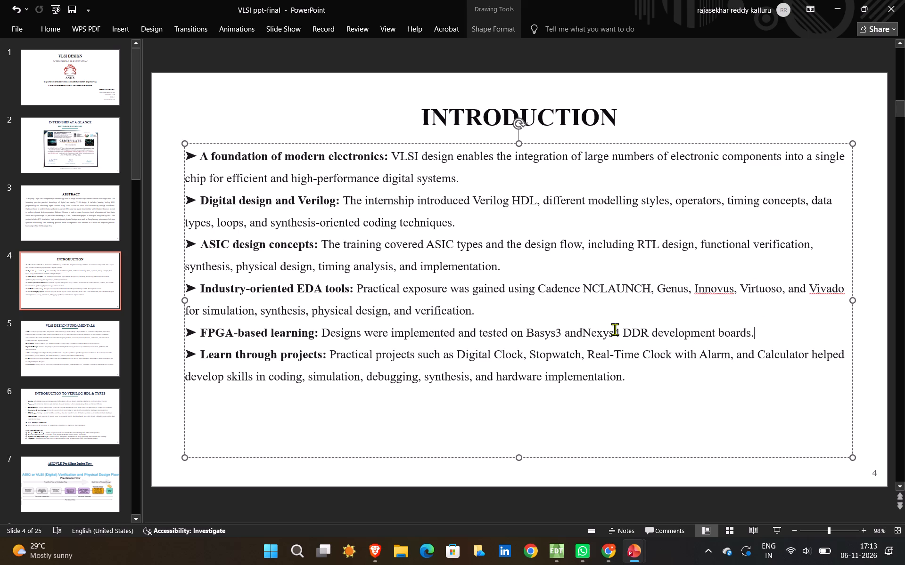
left_click_drag(648, 332, 592, 319)
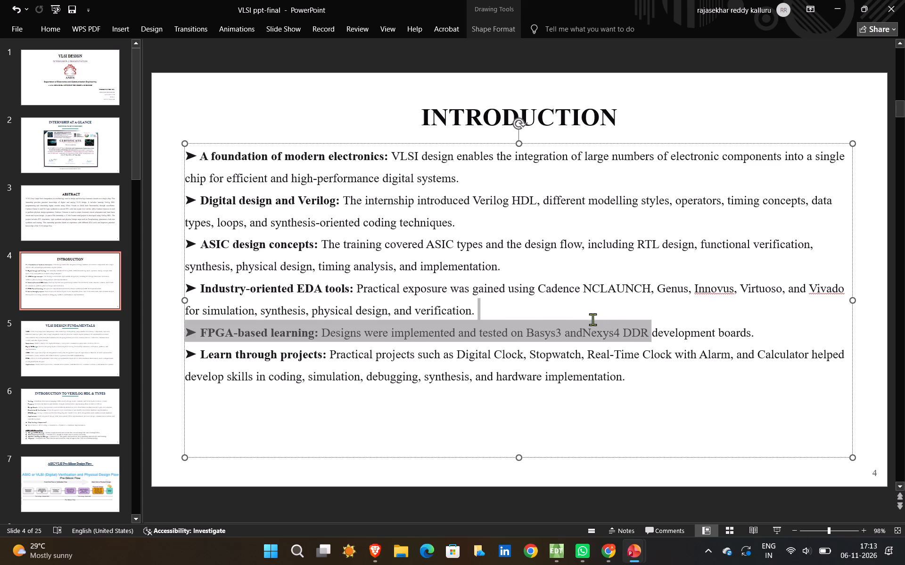
left_click_drag(592, 319, 569, 339)
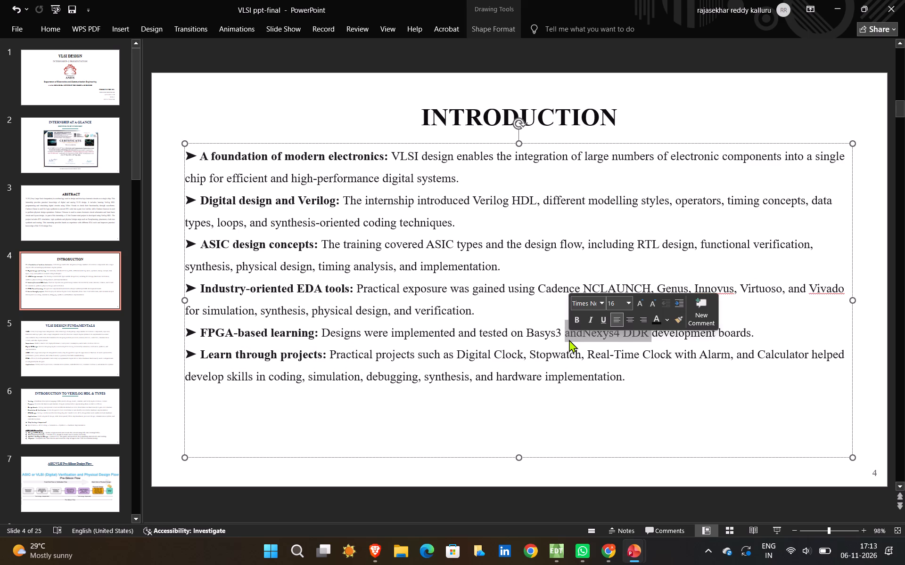
key("BackSpace")
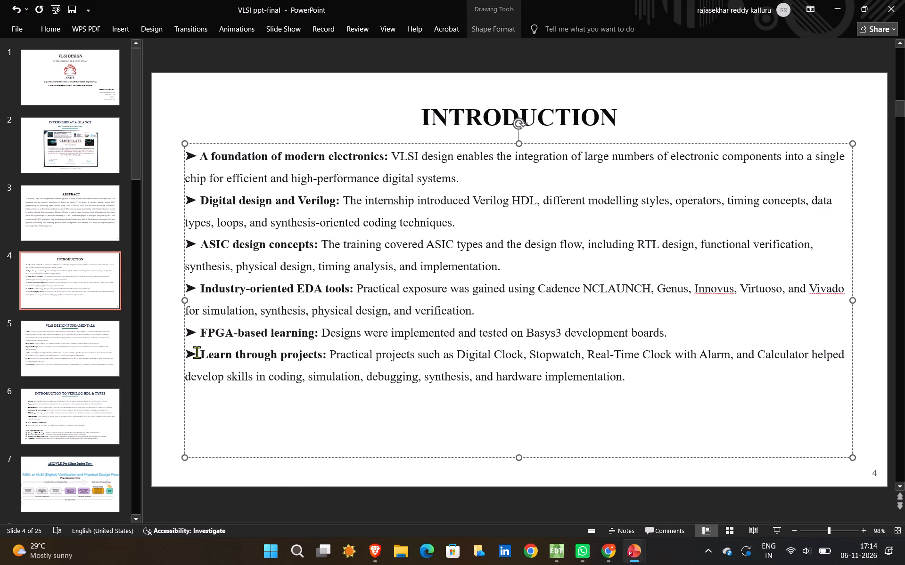
Delete the entire "Learn through projects" bullet from slide 4.
left_click_drag(197, 351, 503, 389)
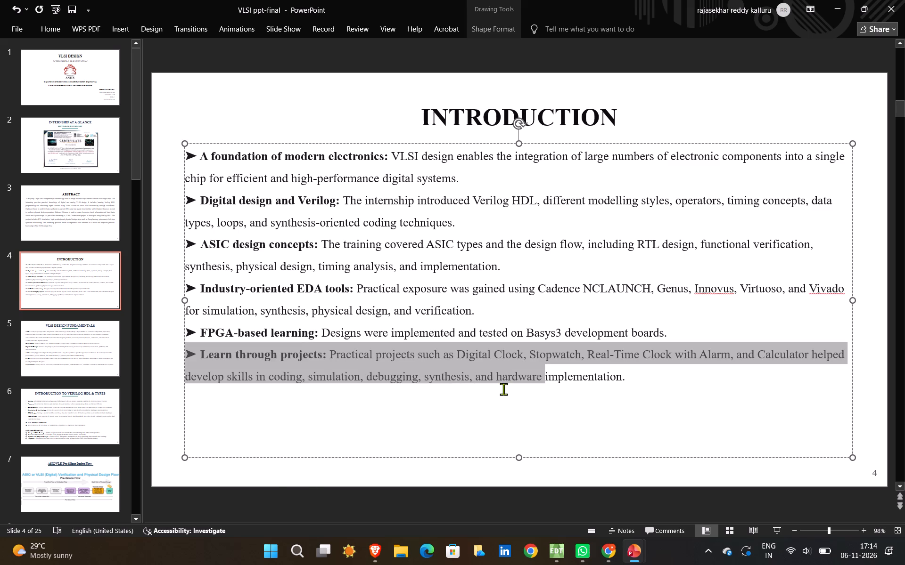
left_click_drag(503, 389, 689, 392)
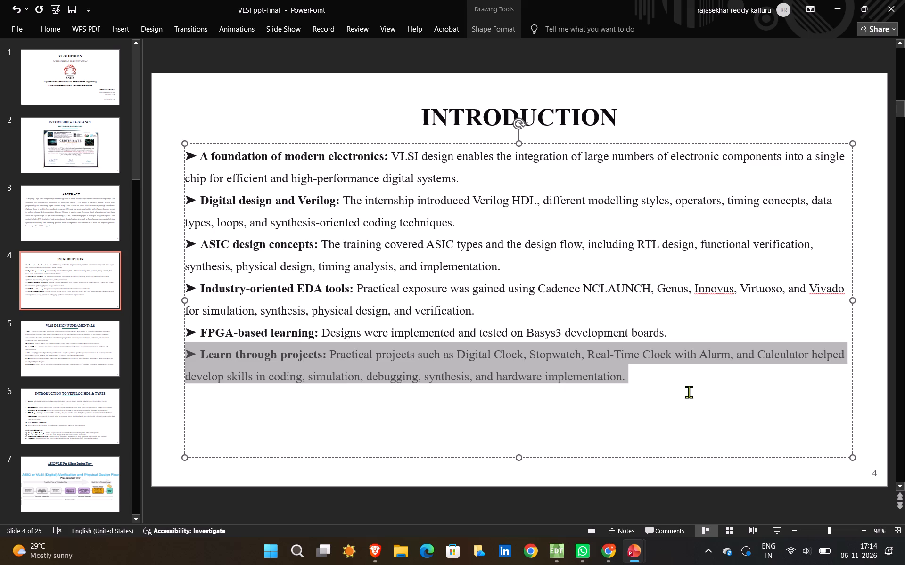
left_click_drag(689, 392, 724, 403)
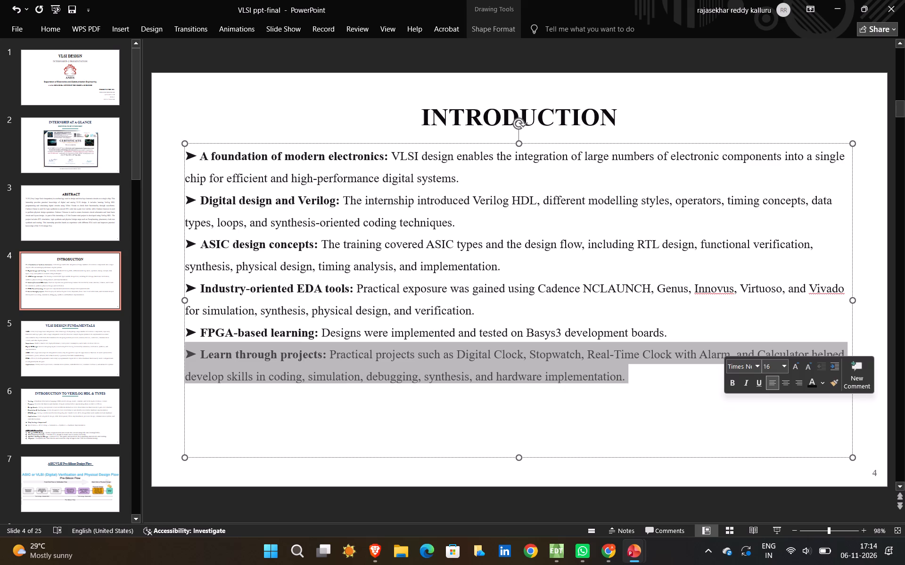
key("BackSpace")
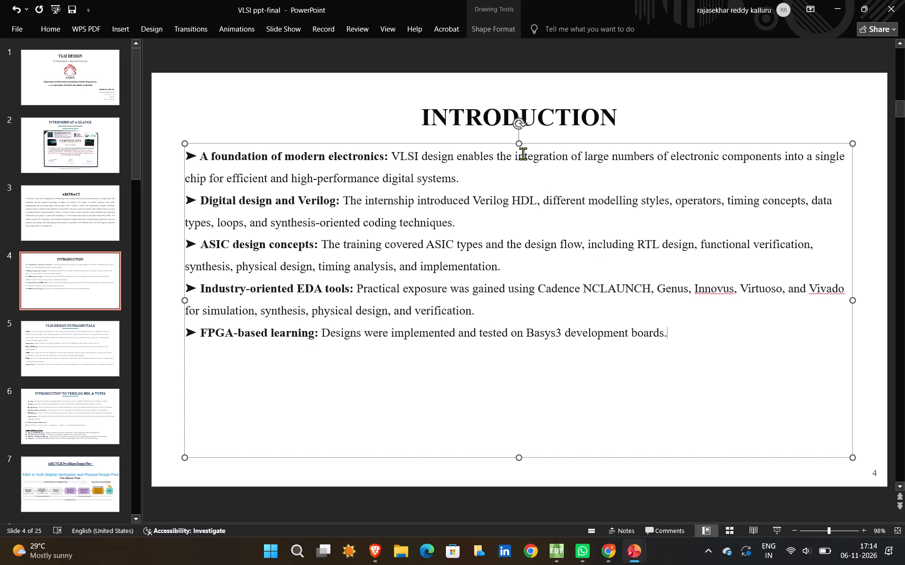
Move the bullet text box on slide 4 down to leave more space above its first bullet.
left_click_drag(492, 143, 492, 161)
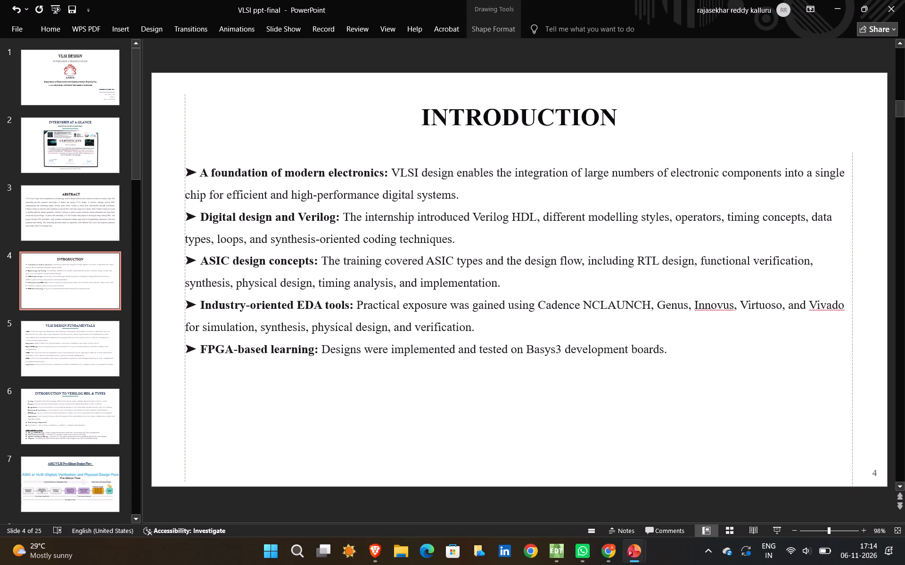
left_click_drag(492, 161, 496, 190)
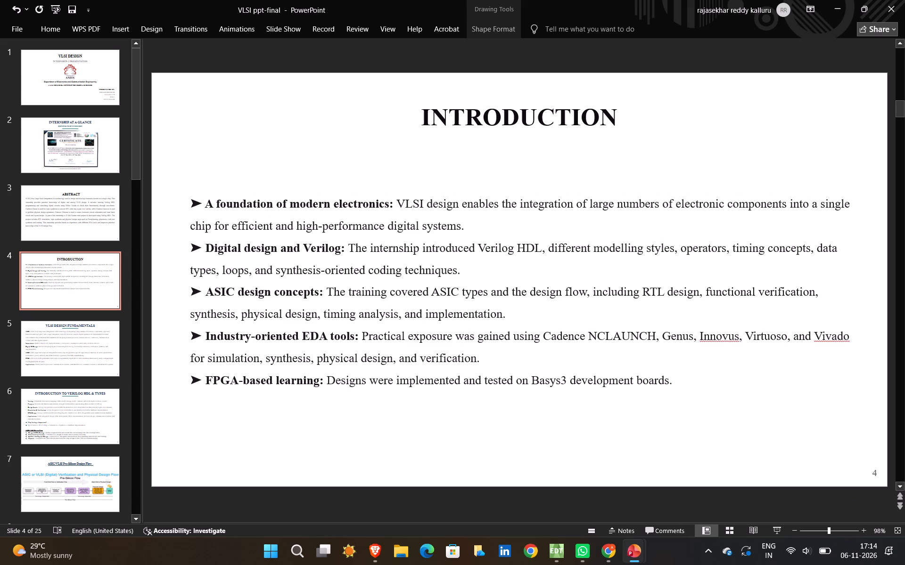
left_click_drag(496, 190, 497, 197)
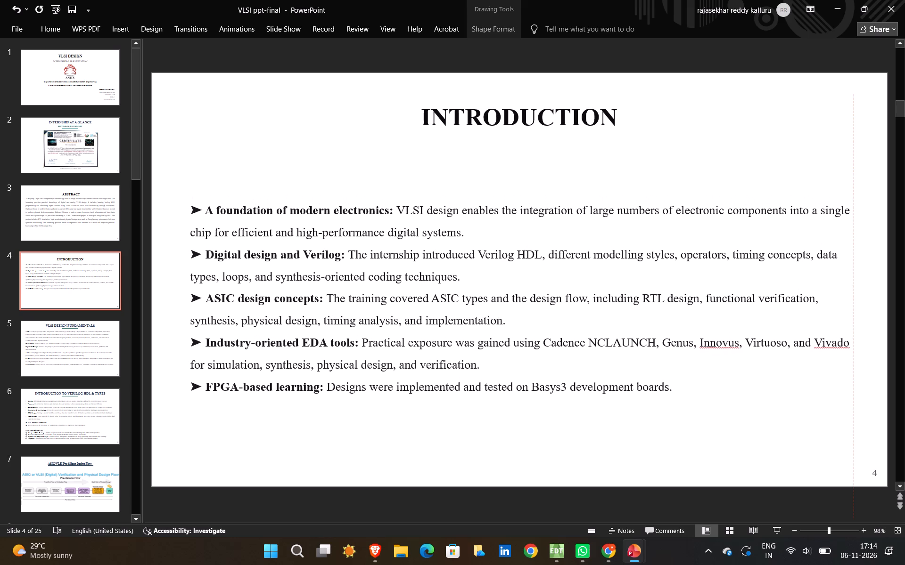
left_click_drag(497, 197, 497, 196)
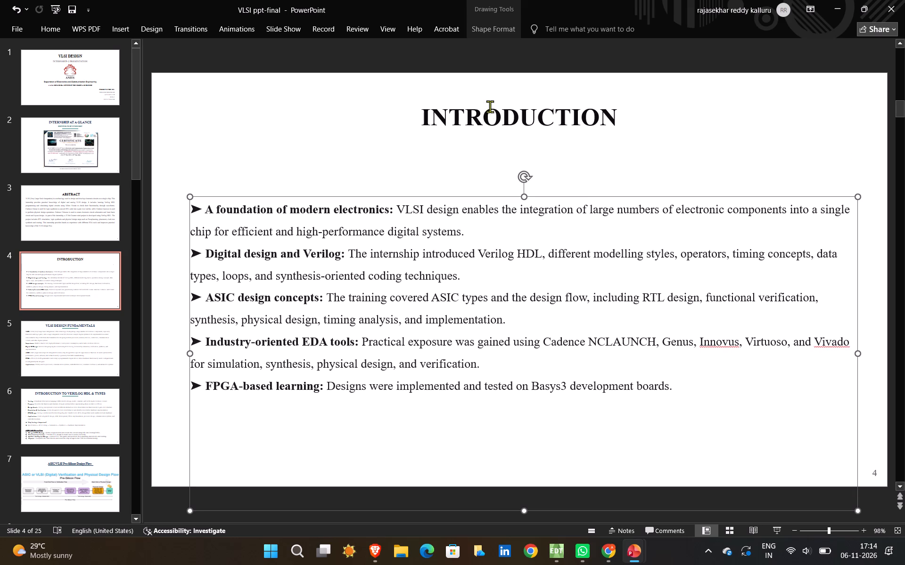
Move the INTRODUCTION heading on slide 4 down so it sits just above the bullet text.
left_click(490, 116)
left_click_drag(477, 102, 479, 146)
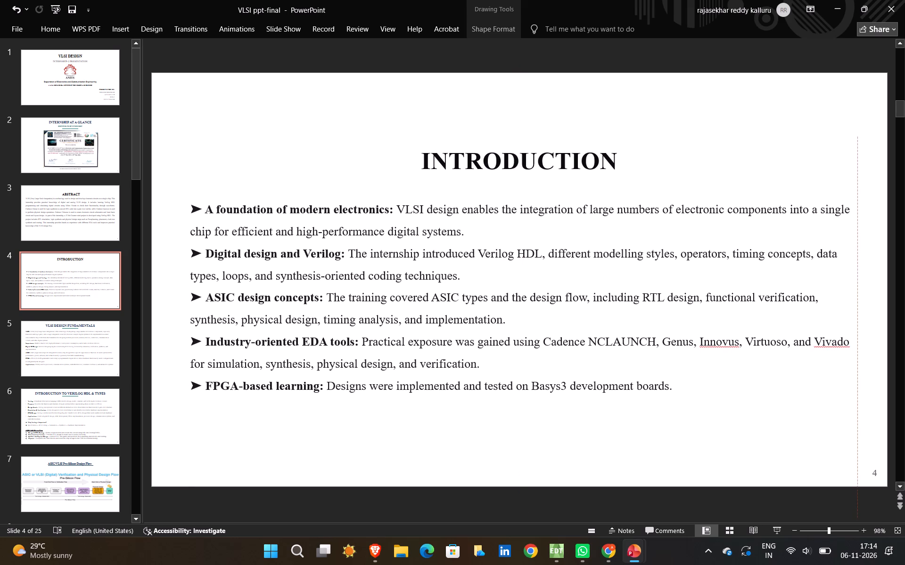
left_click_drag(479, 146, 477, 149)
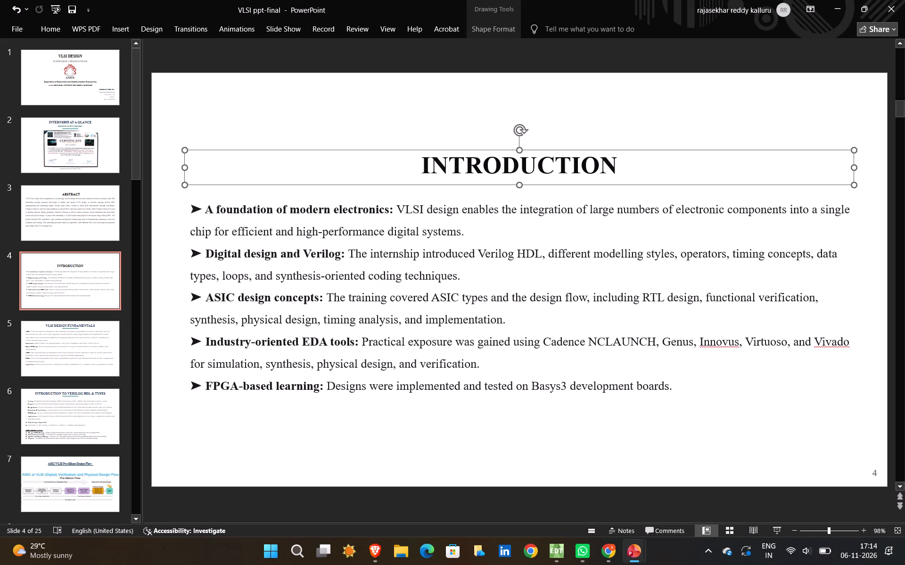
Shorten the bullet text box on slide 4 so its lower edge ends just below the FPGA-based learning bullet.
left_click(774, 395)
left_click_drag(524, 509, 520, 419)
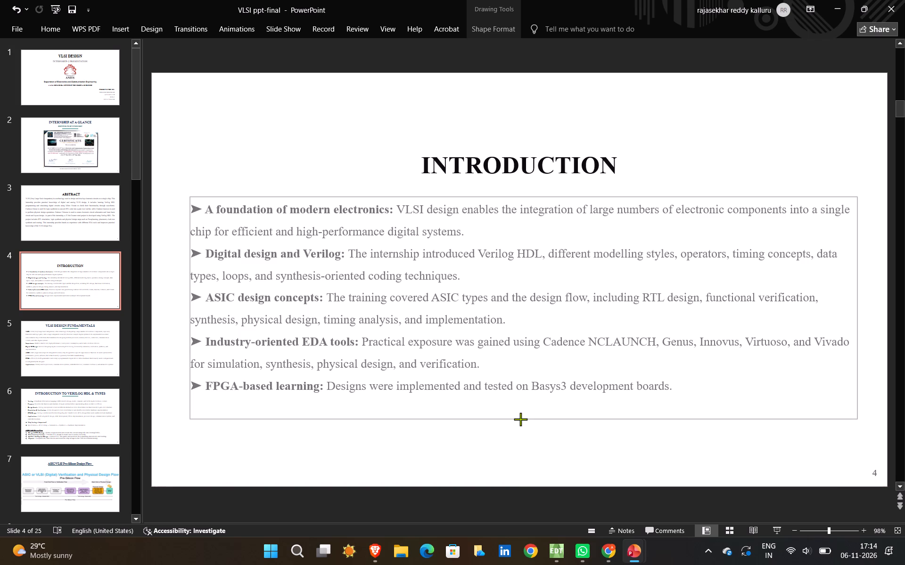
left_click_drag(520, 419, 520, 419)
left_click(675, 136)
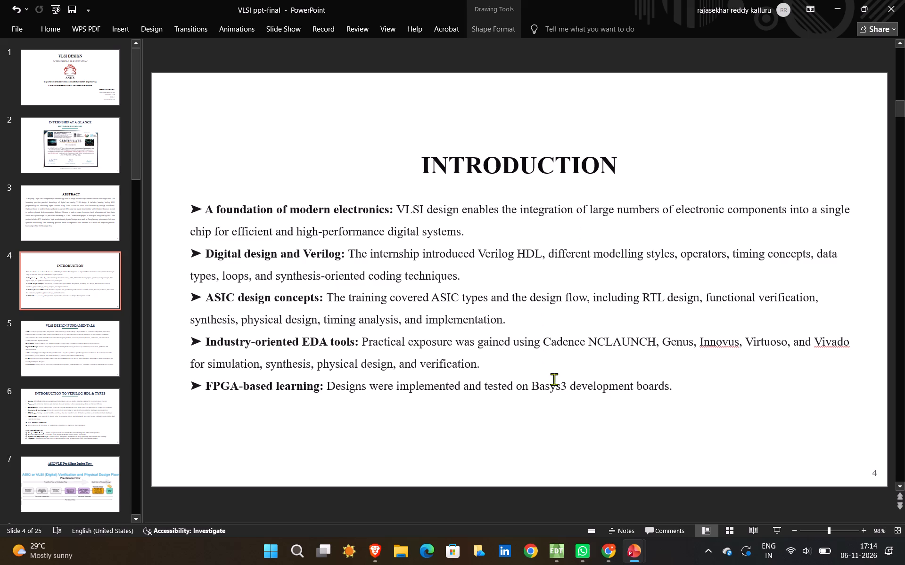
Change the VLSI DESIGN FUNDAMENTALS heading on slide 5 to black.
left_click(108, 335)
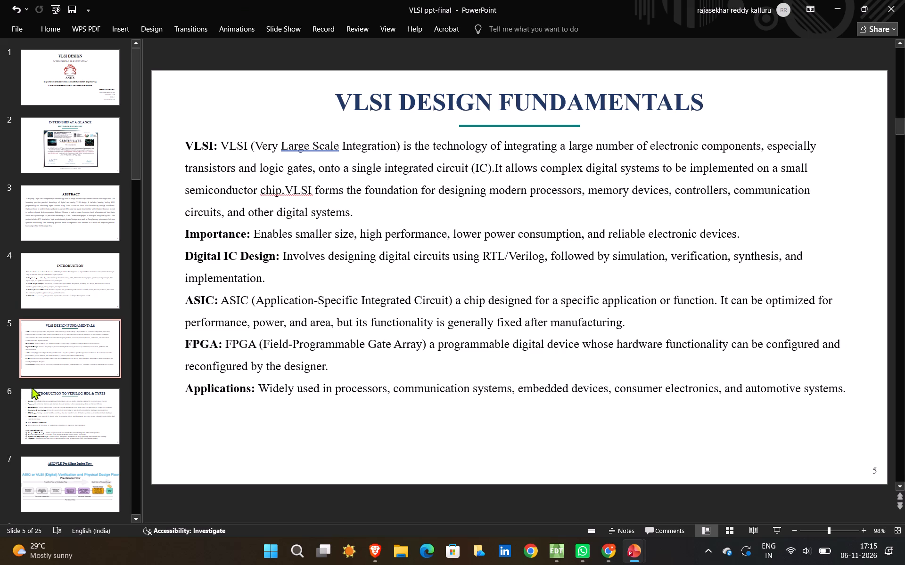
left_click(362, 102)
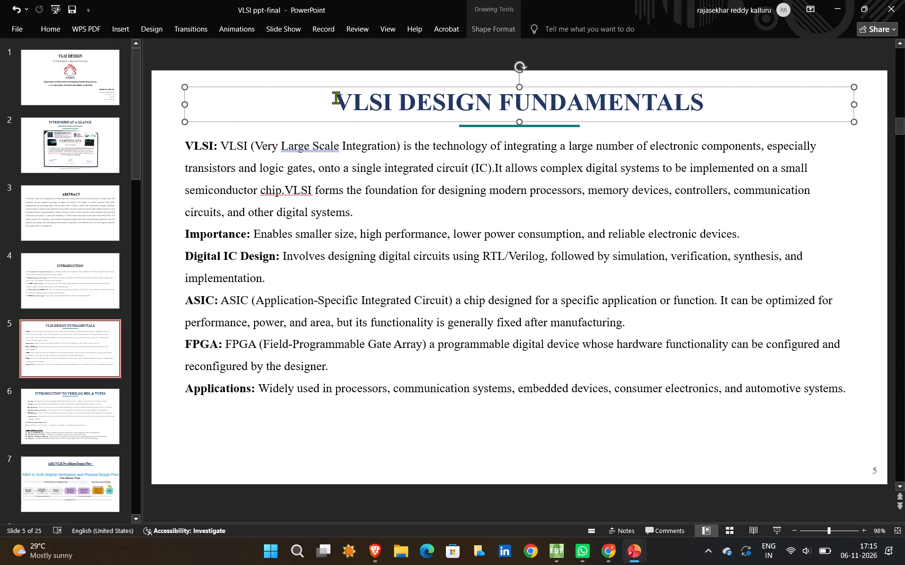
left_click_drag(336, 97, 680, 118)
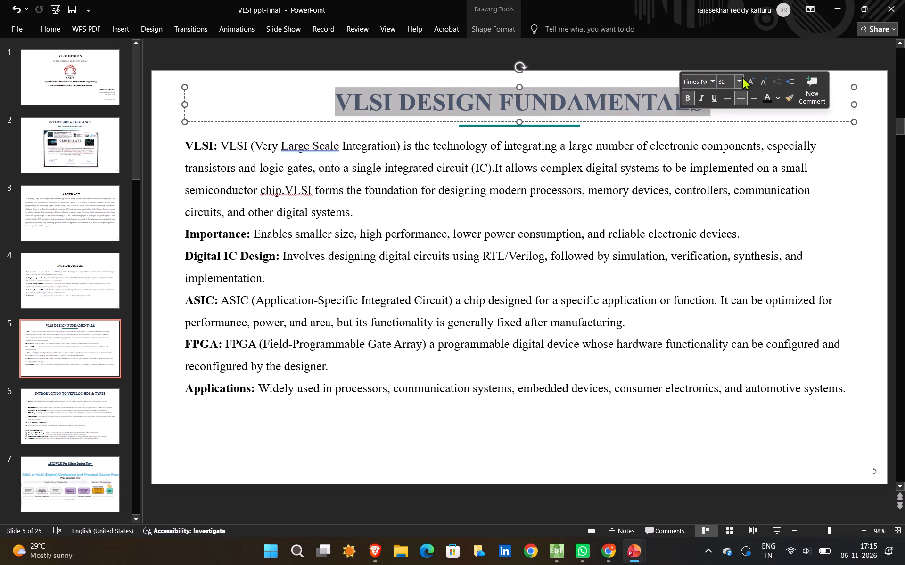
left_click(766, 96)
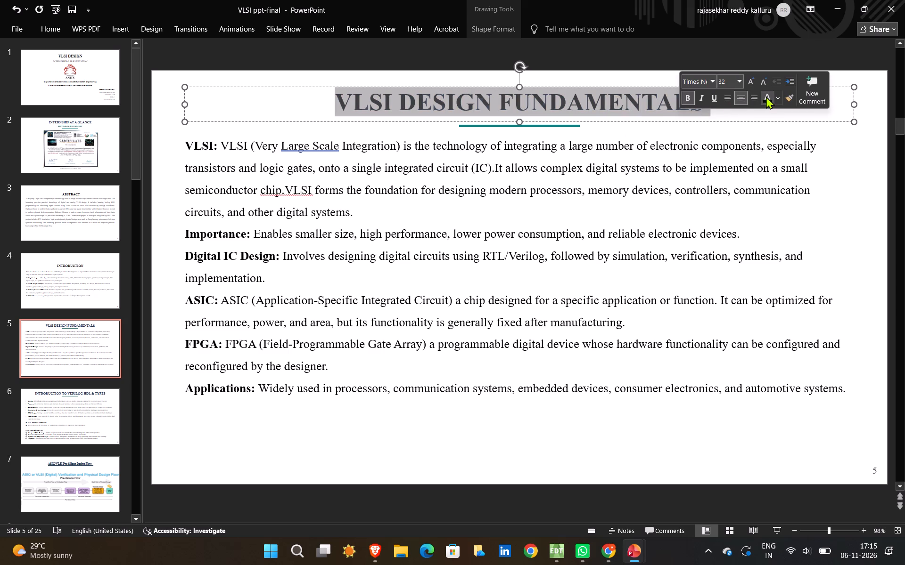
left_click(634, 131)
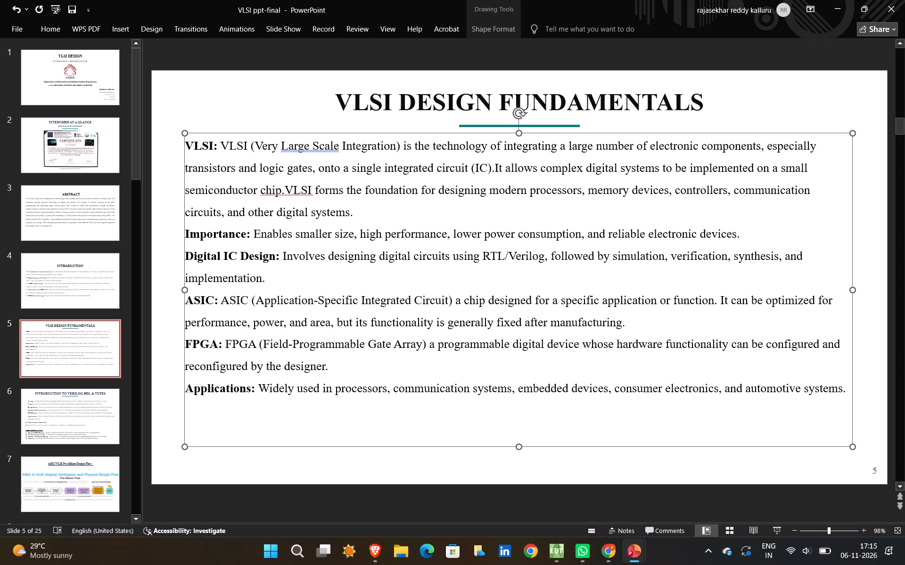
Delete the teal underline beneath the VLSI DESIGN FUNDAMENTALS heading on slide 5.
left_click(558, 123)
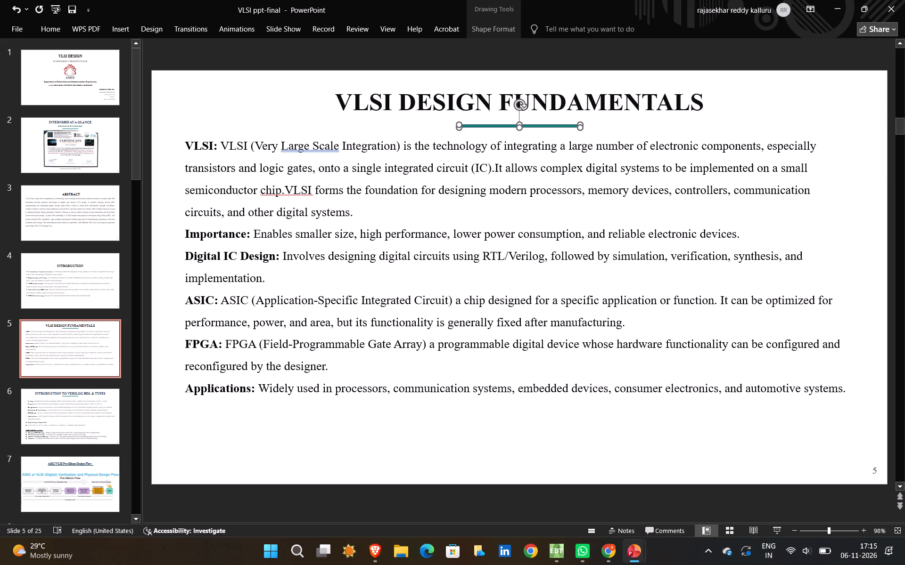
key("Delete")
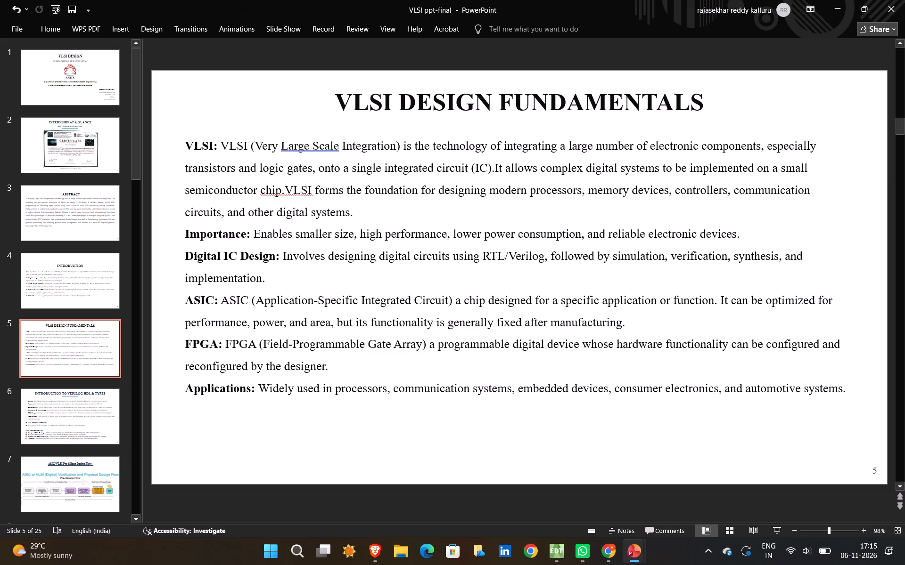
Move the VLSI DESIGN FUNDAMENTALS heading on slide 5 slightly down, closer to the body text.
left_click(527, 102)
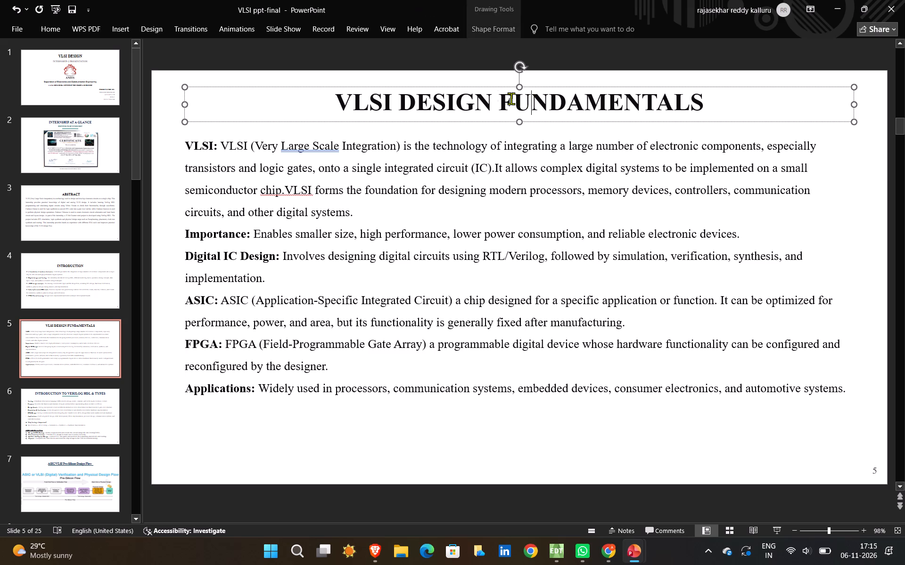
left_click_drag(486, 84, 487, 96)
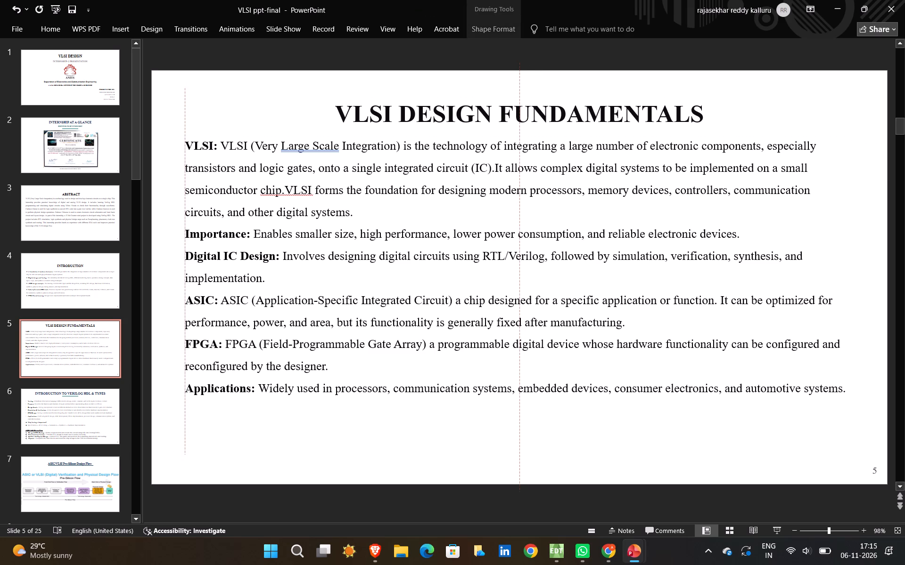
left_click_drag(487, 96, 487, 99)
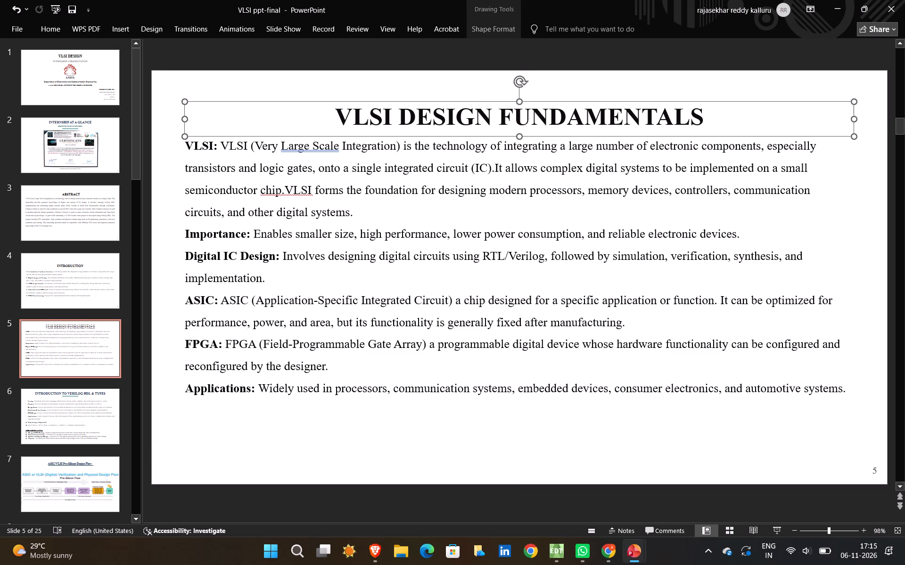
Move the body text box on slide 5 slightly down so it starts clear of the heading.
left_click(477, 168)
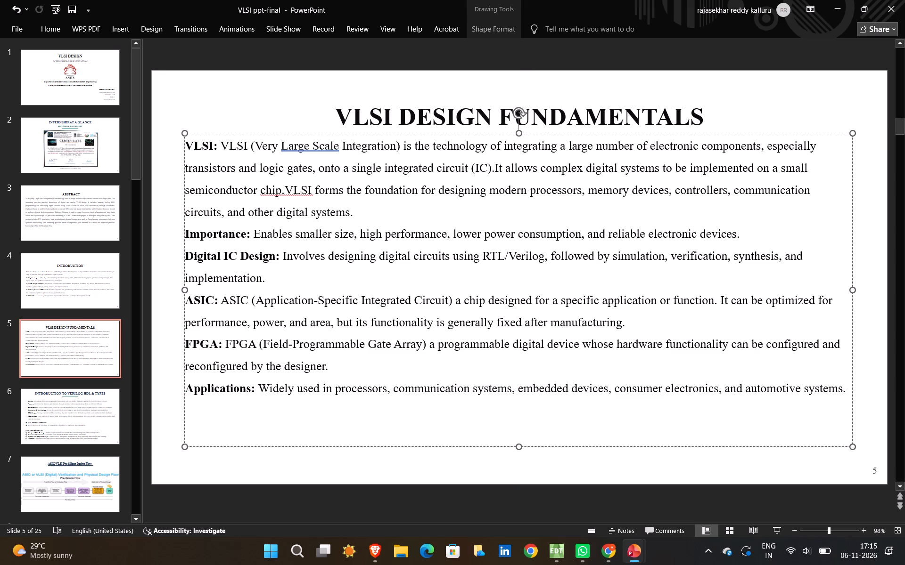
left_click_drag(497, 132, 498, 143)
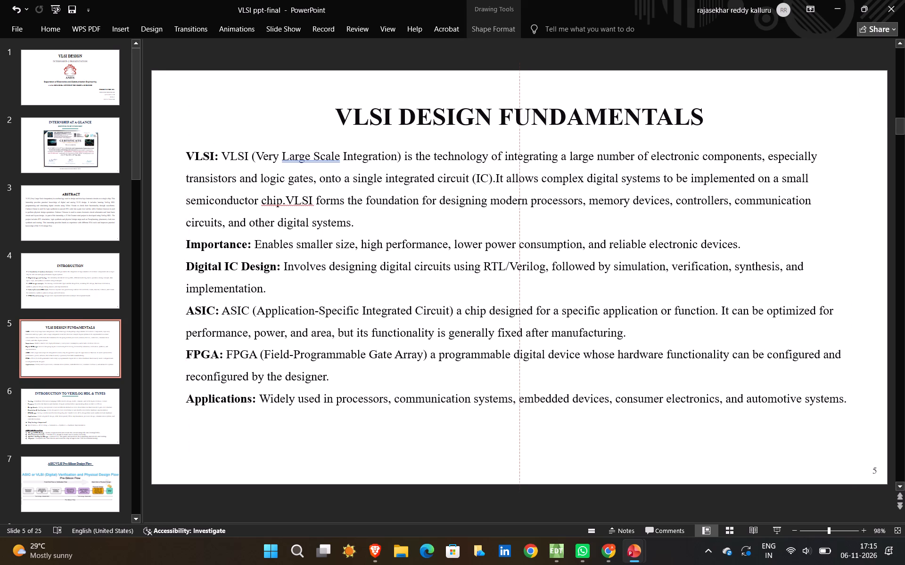
left_click_drag(498, 143, 499, 144)
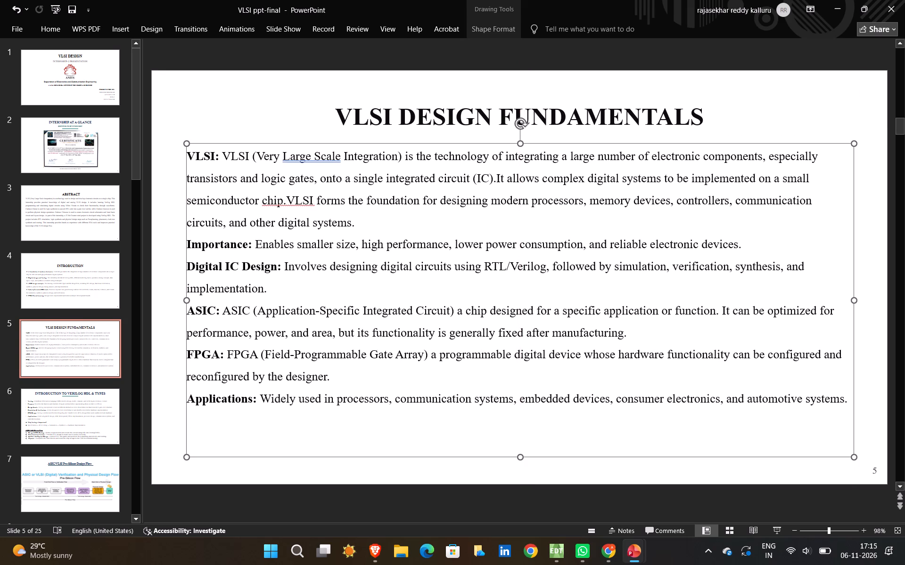
Replace the space between "especially" and "transistors" in the VLSI paragraph on slide 5 with three spaces.
left_click_drag(223, 153, 363, 225)
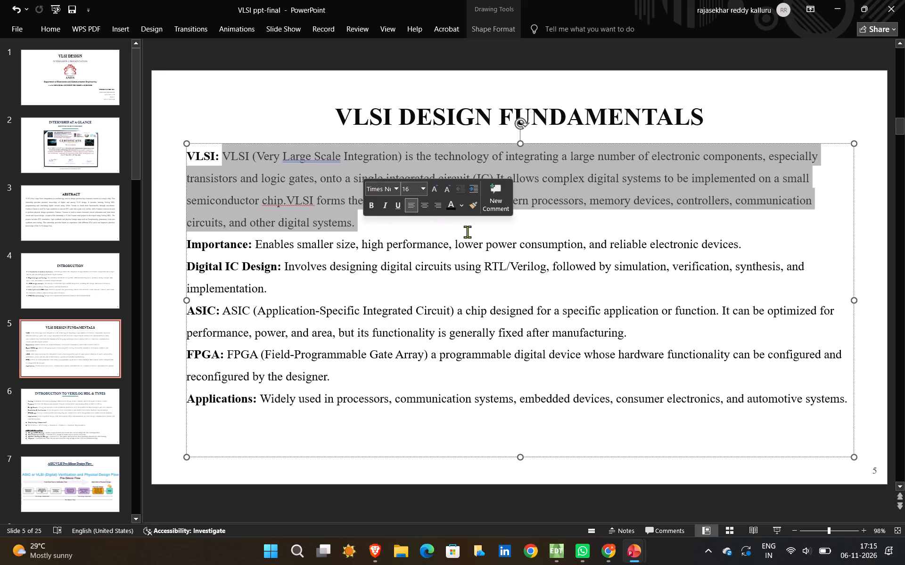
left_click(568, 237)
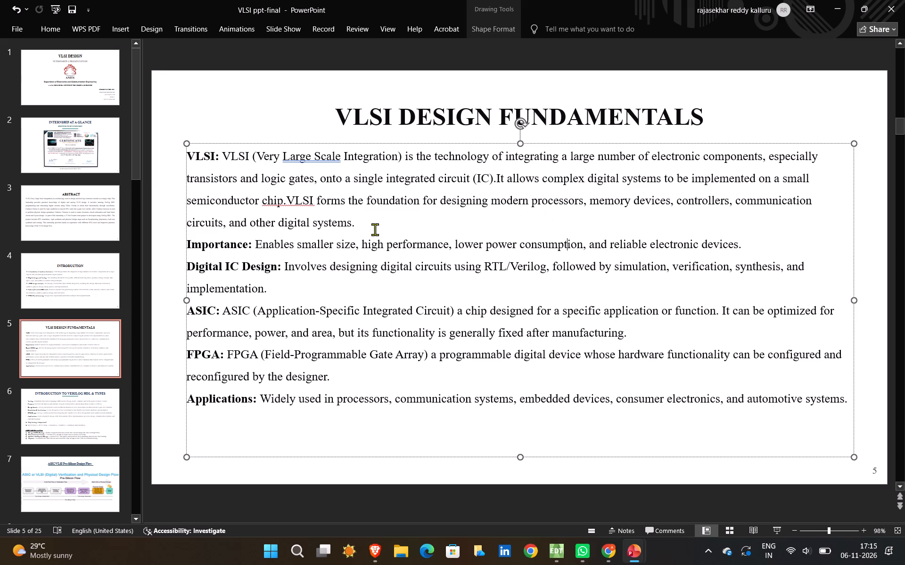
left_click(189, 176)
key("Left")
key("BackSpace")
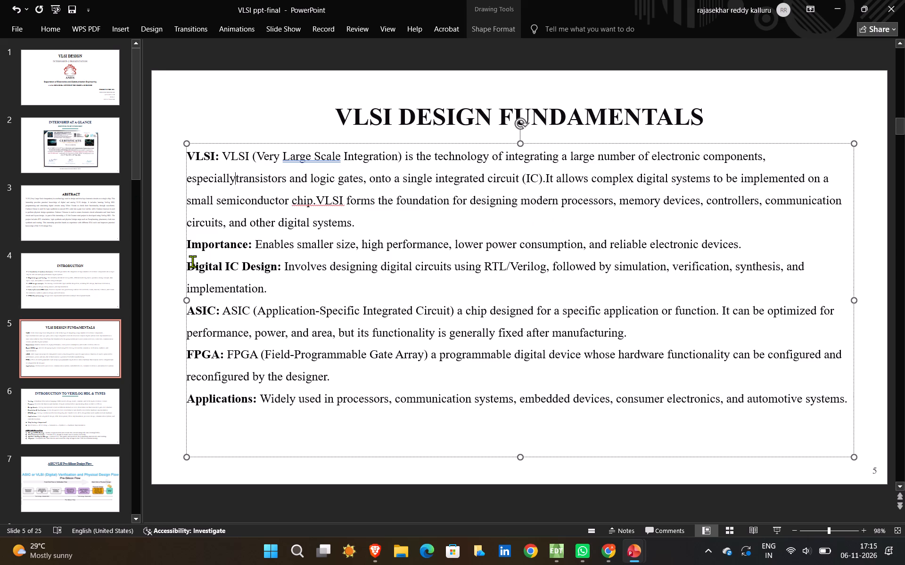
key("space")
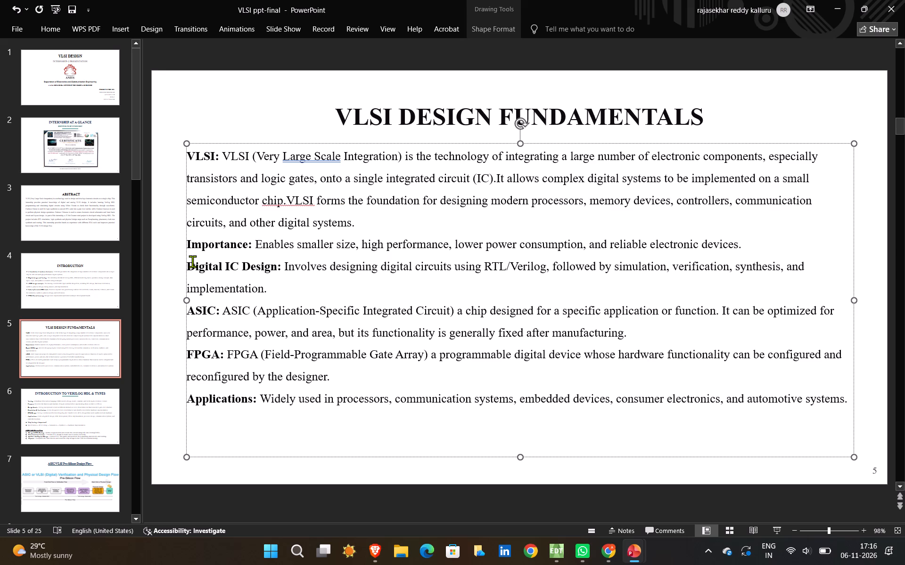
key("space")
key("space")
Adjust the width of the body text box on slide 5 so both side edges align with the heading box.
left_click_drag(854, 301, 869, 301)
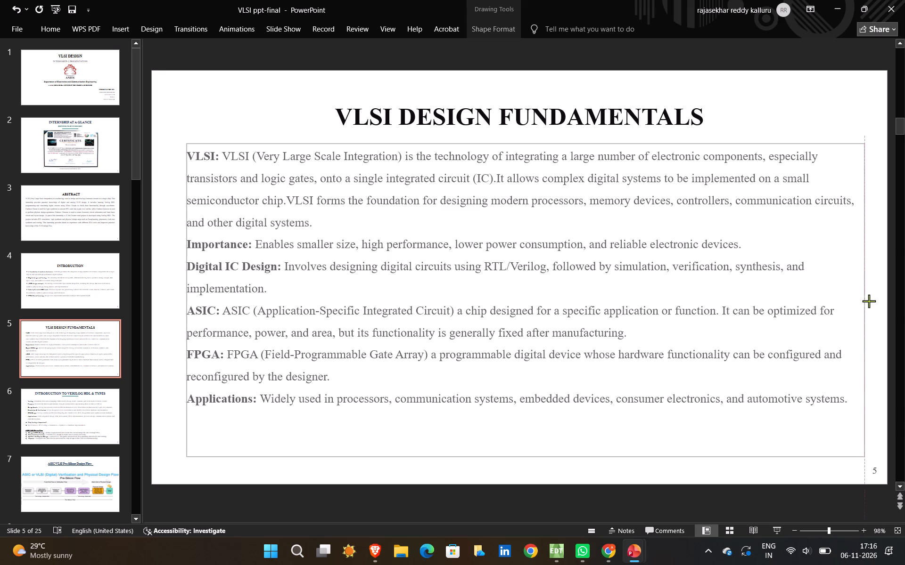
left_click_drag(869, 301, 869, 301)
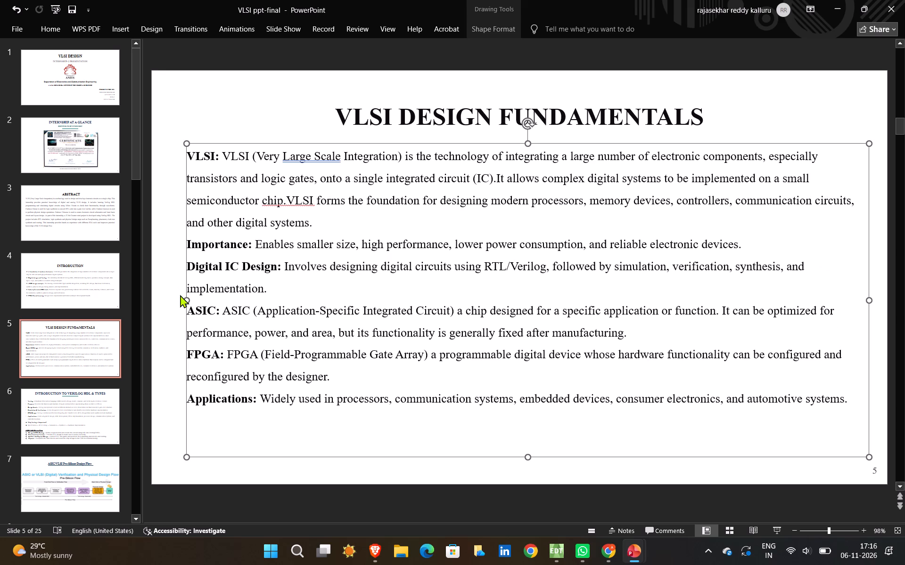
left_click_drag(184, 299, 173, 298)
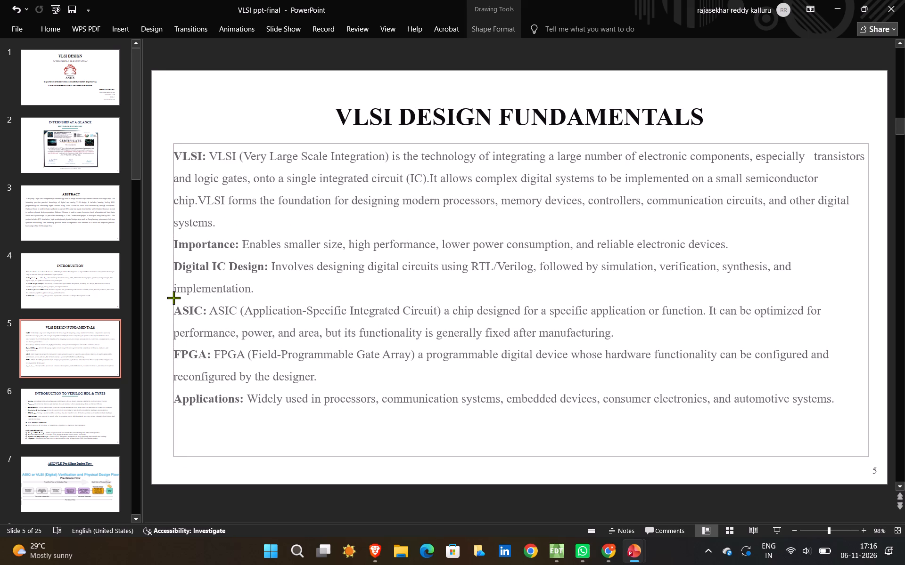
left_click_drag(173, 298, 171, 298)
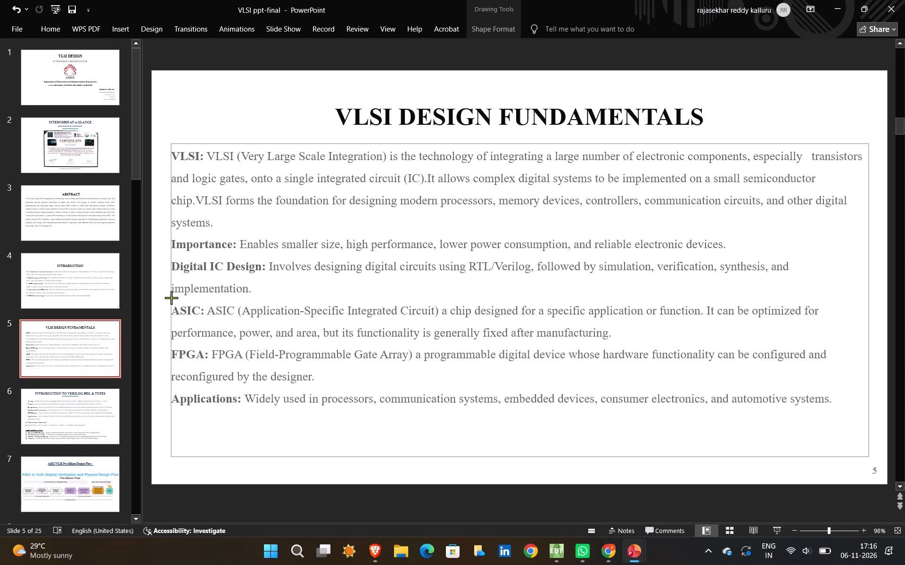
left_click_drag(171, 298, 186, 310)
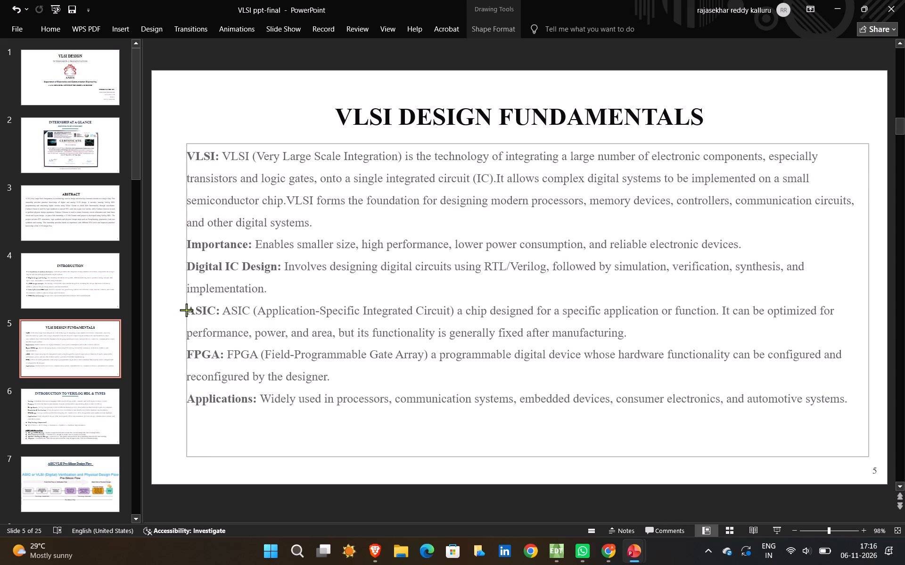
left_click_drag(186, 310, 183, 307)
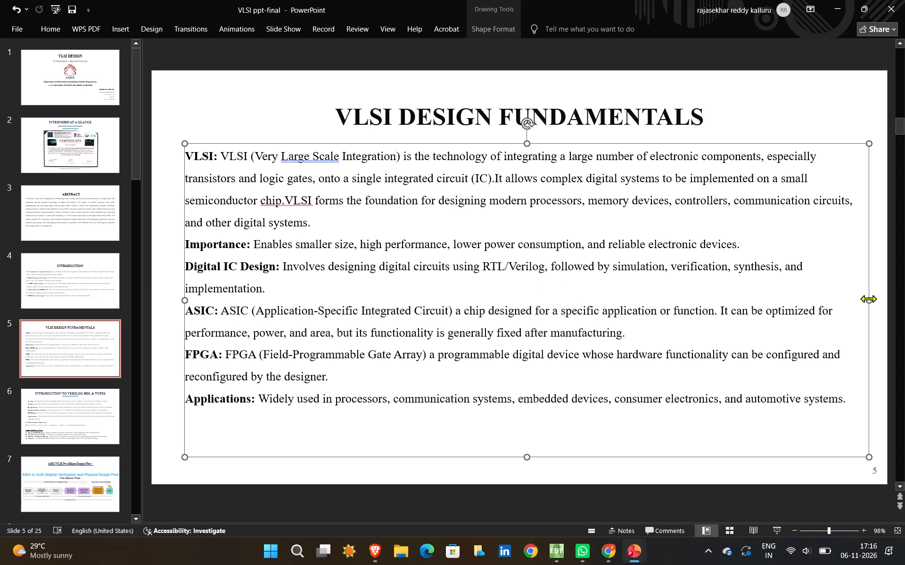
left_click_drag(868, 299, 856, 299)
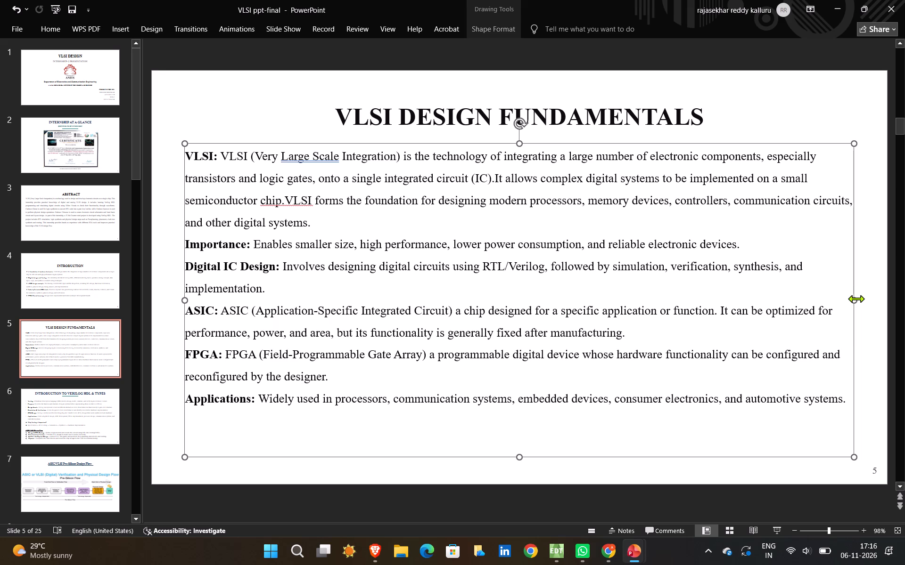
left_click(798, 129)
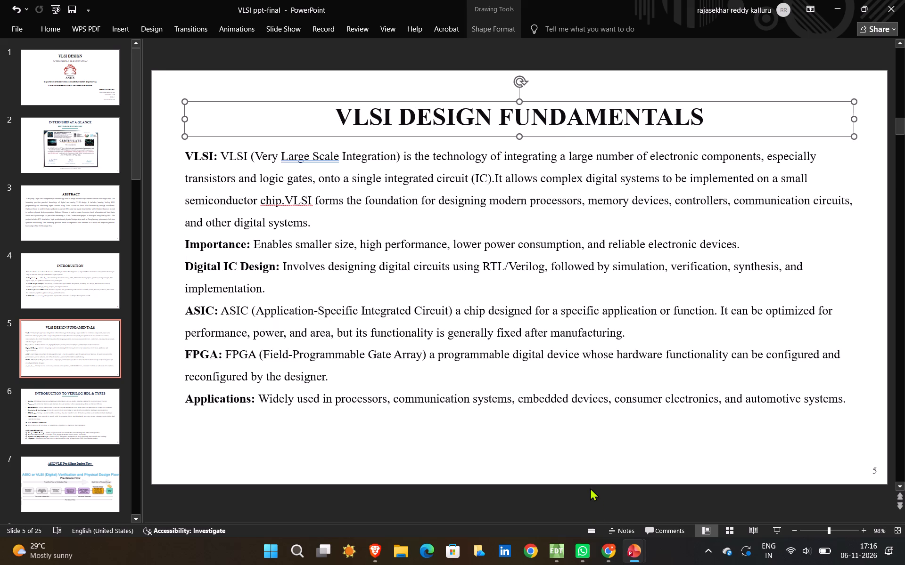
left_click(582, 470)
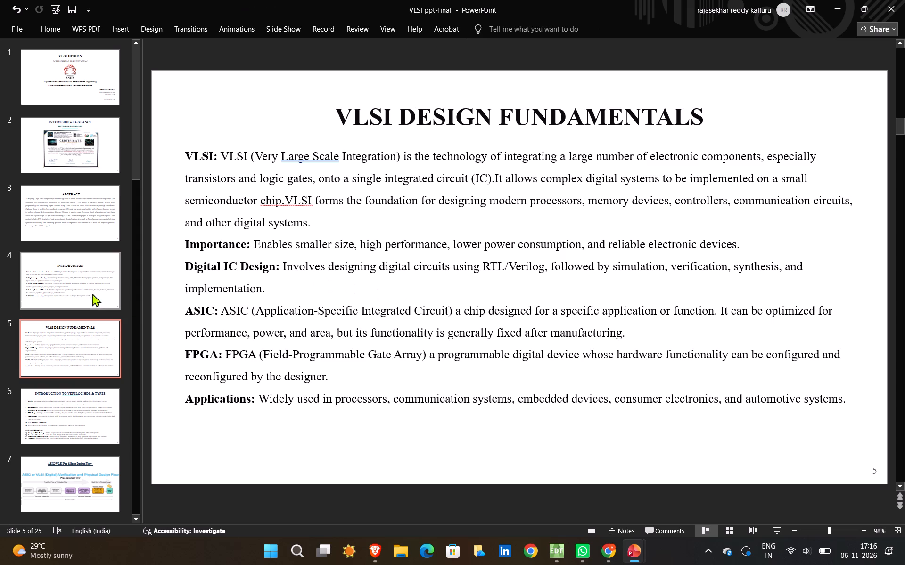
Change the INTRODUCTION TO VERILOG HDL & TYPES heading on slide 6 to black.
left_click(78, 403)
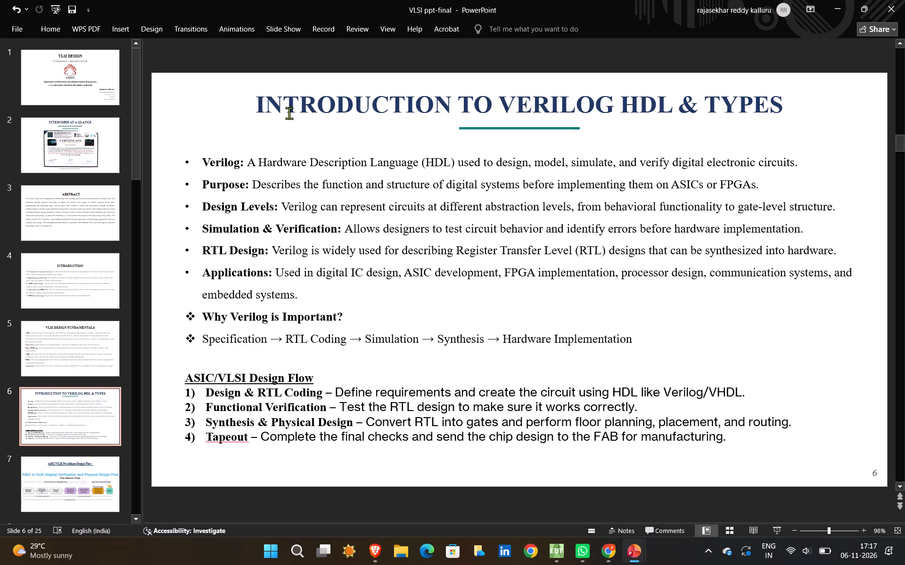
left_click(458, 100)
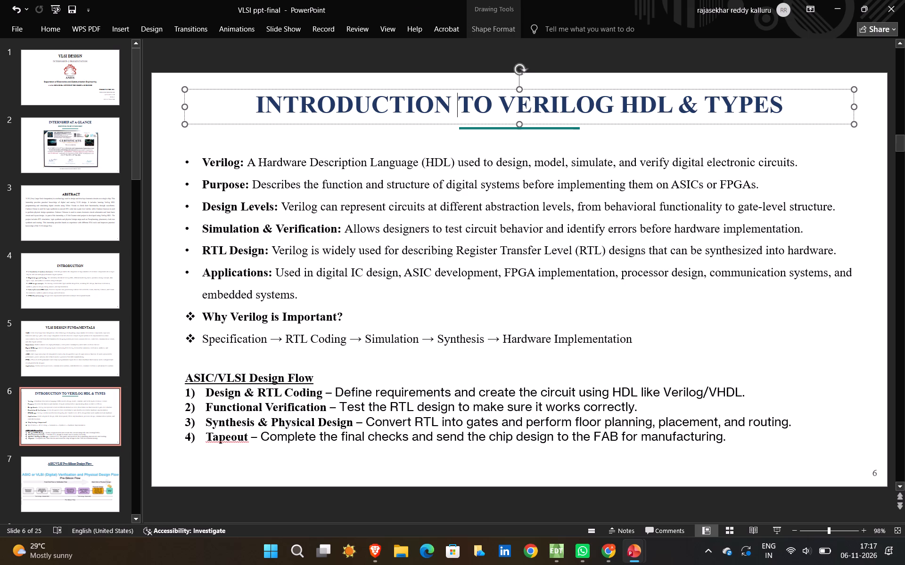
left_click_drag(255, 107, 588, 116)
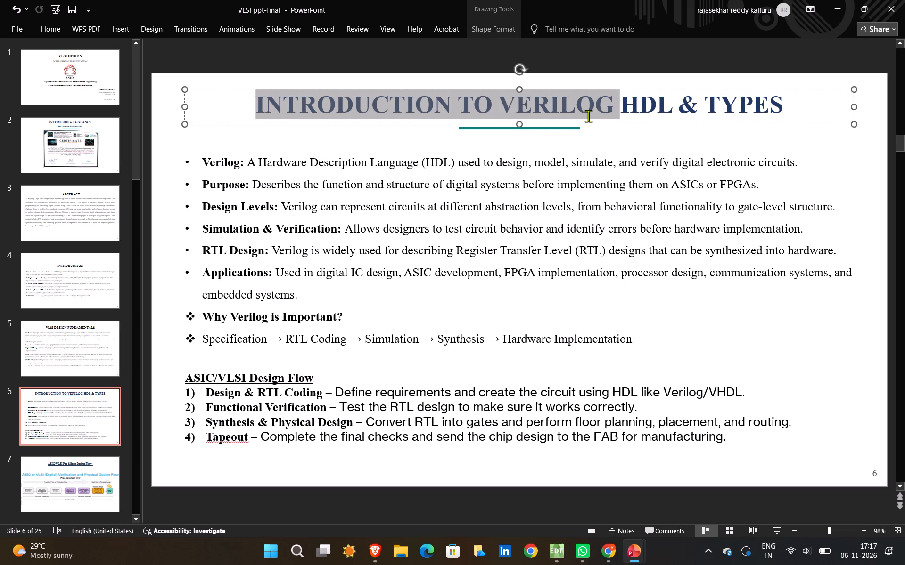
left_click_drag(588, 116, 774, 121)
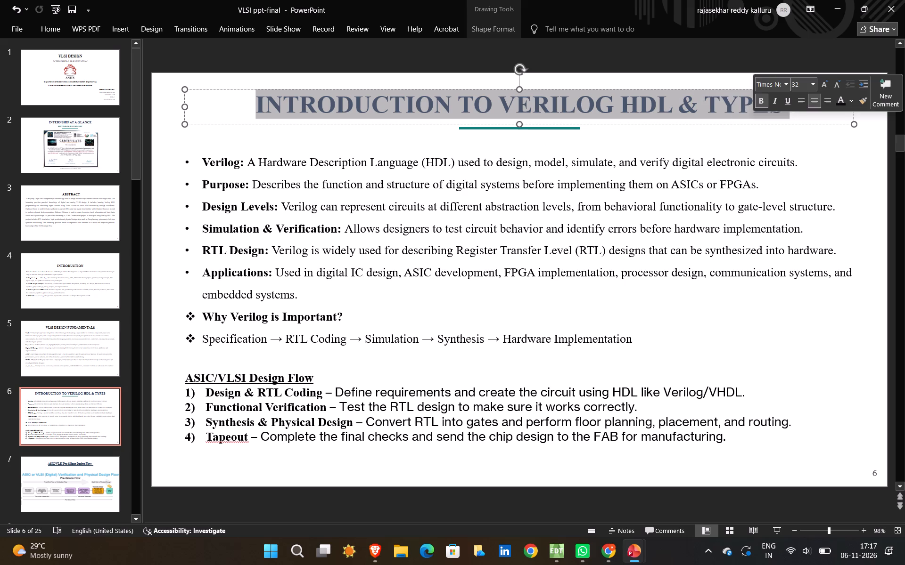
left_click(838, 99)
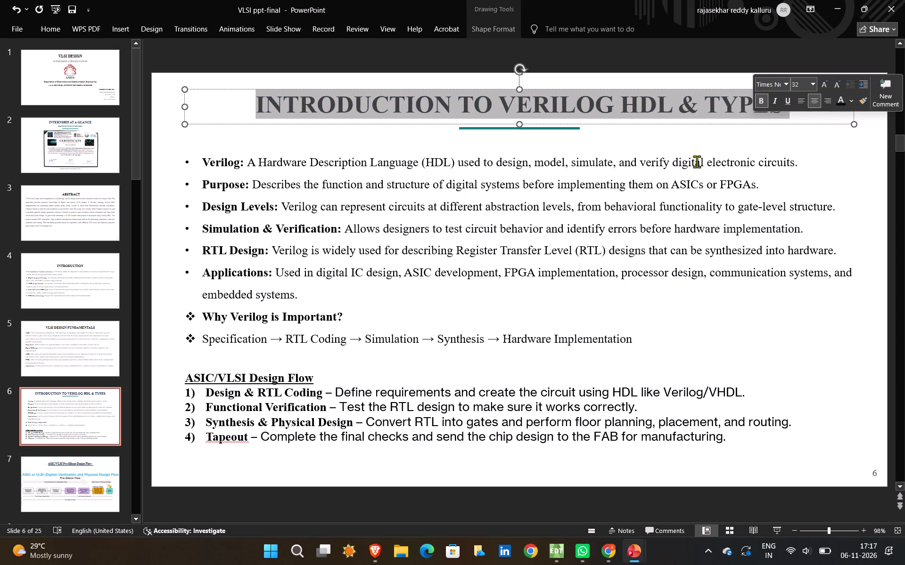
left_click(681, 129)
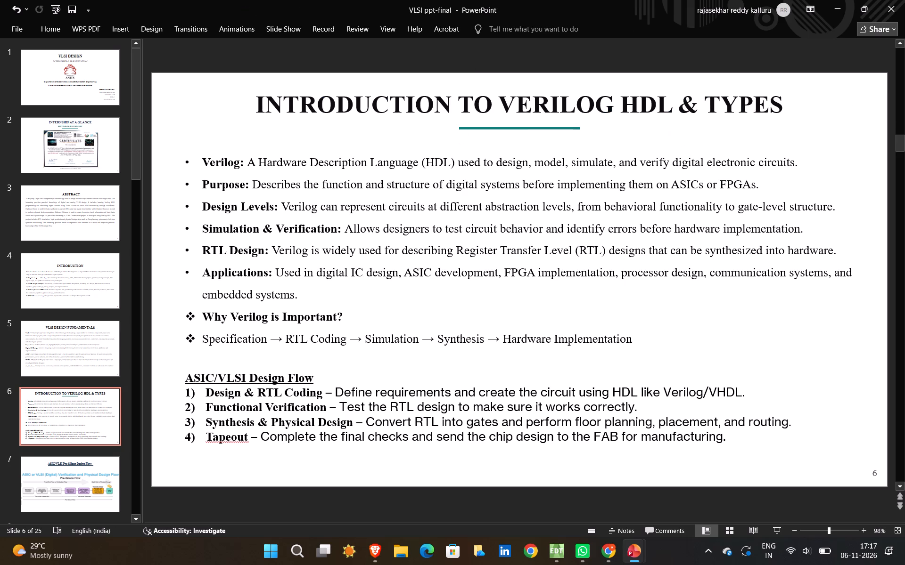
Delete the teal underline beneath the INTRODUCTION TO VERILOG HDL & TYPES heading on slide 6.
left_click(522, 131)
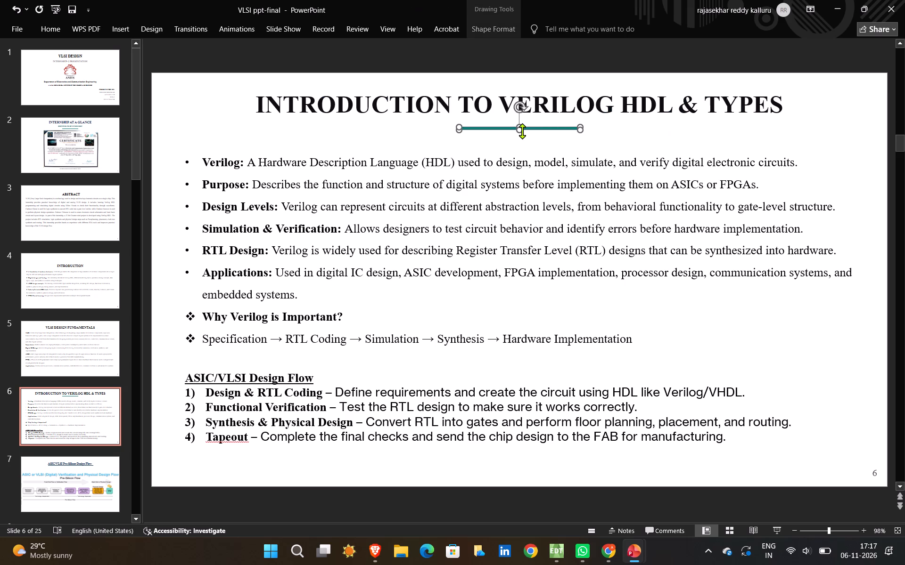
key("Delete")
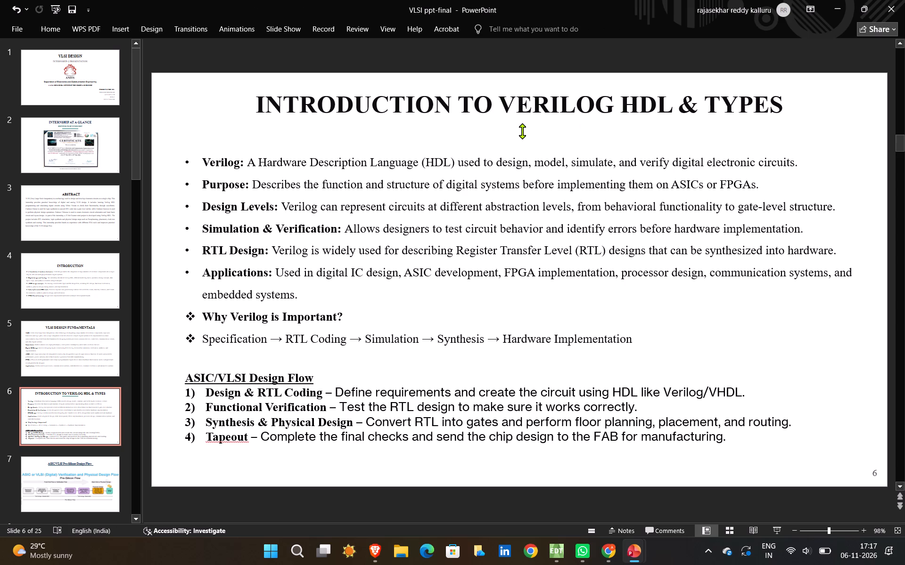
Move the INTRODUCTION TO VERILOG HDL & TYPES heading on slide 6 slightly down, closer to the body text.
left_click(419, 102)
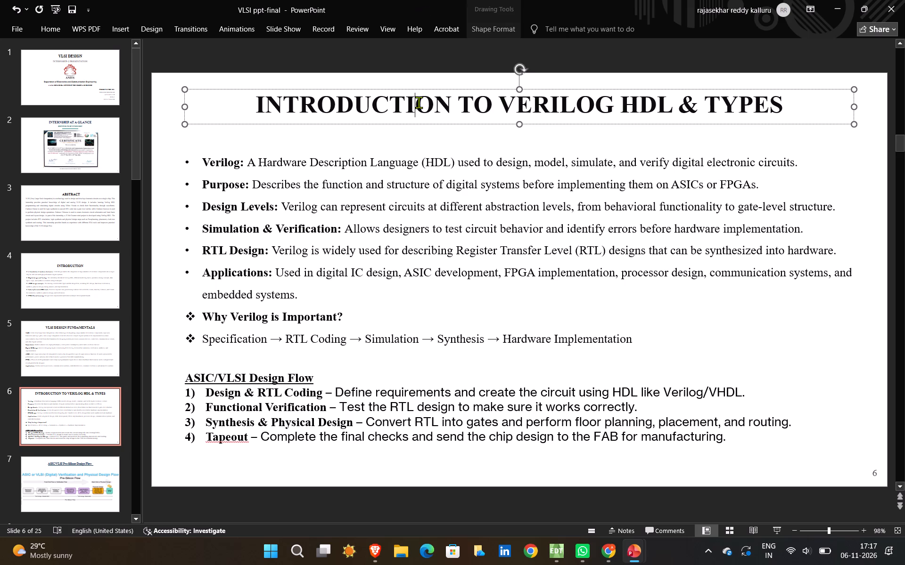
left_click_drag(501, 89, 501, 93)
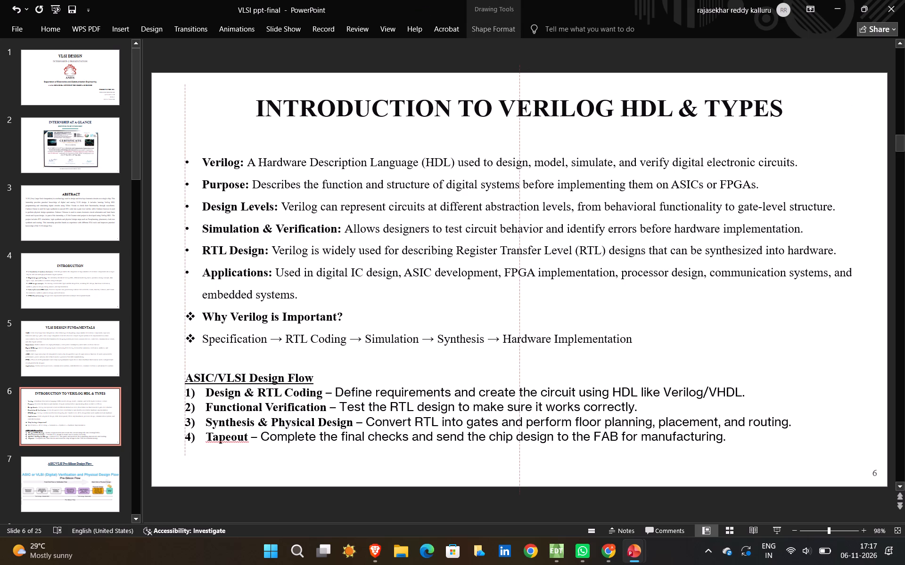
left_click_drag(501, 93, 501, 99)
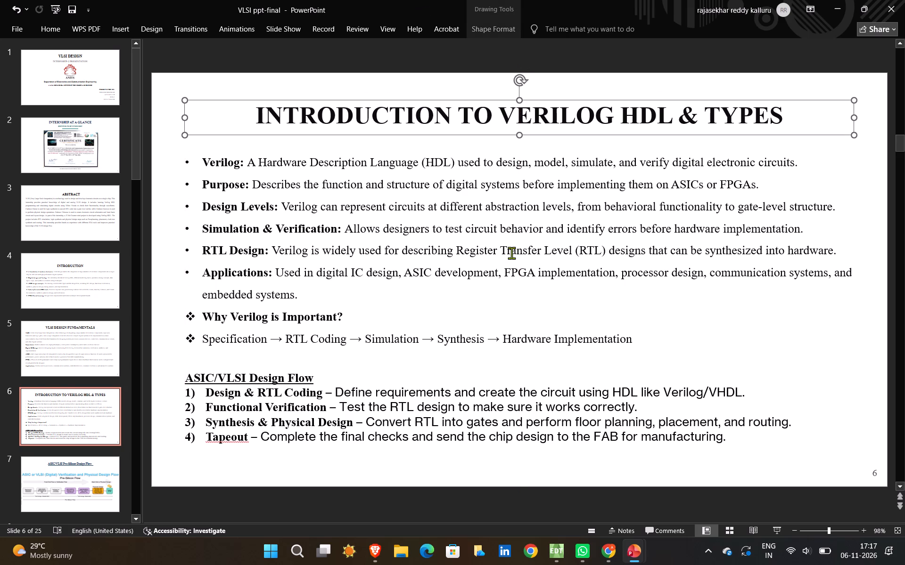
Extend the bottom edge of the body text box on slide 6 slightly downward, keeping it within the slide.
left_click(511, 253)
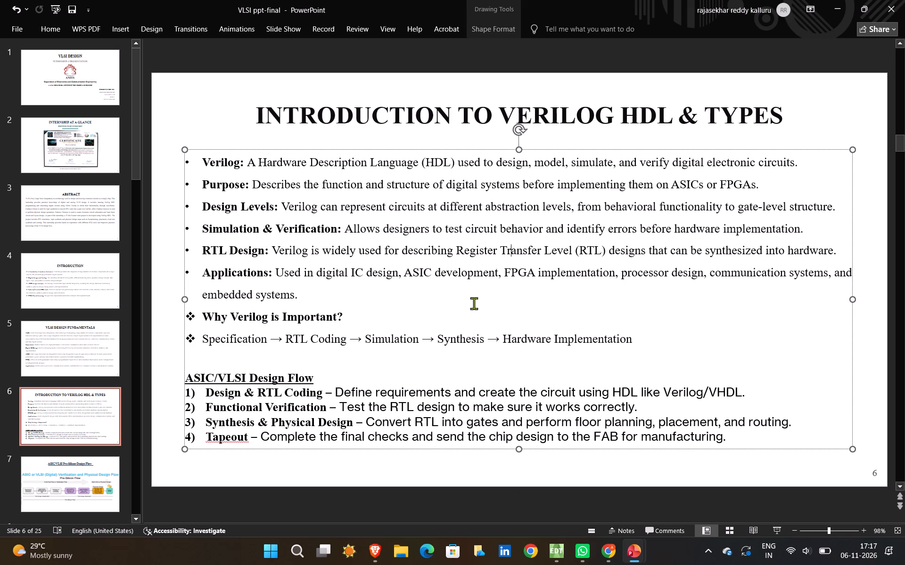
left_click(474, 423)
left_click_drag(518, 447, 518, 452)
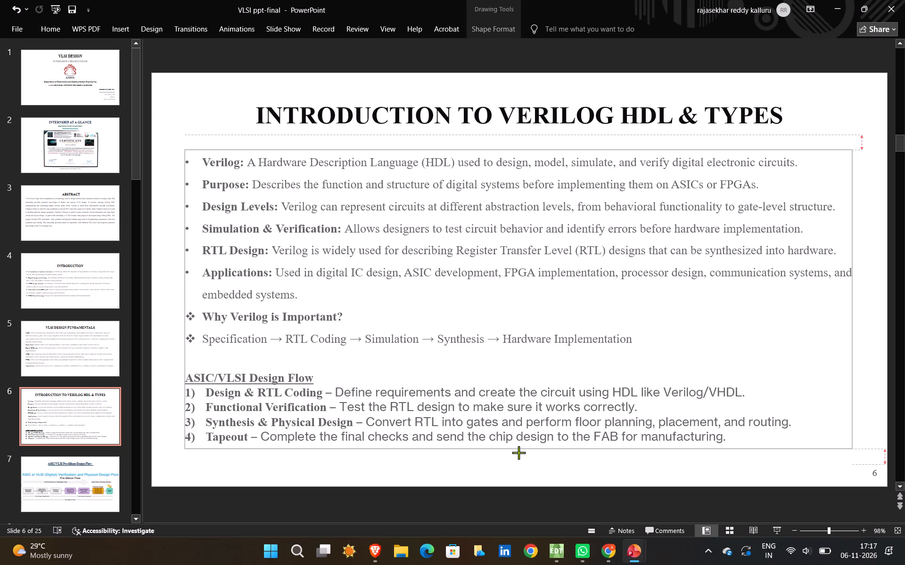
left_click_drag(518, 452, 514, 499)
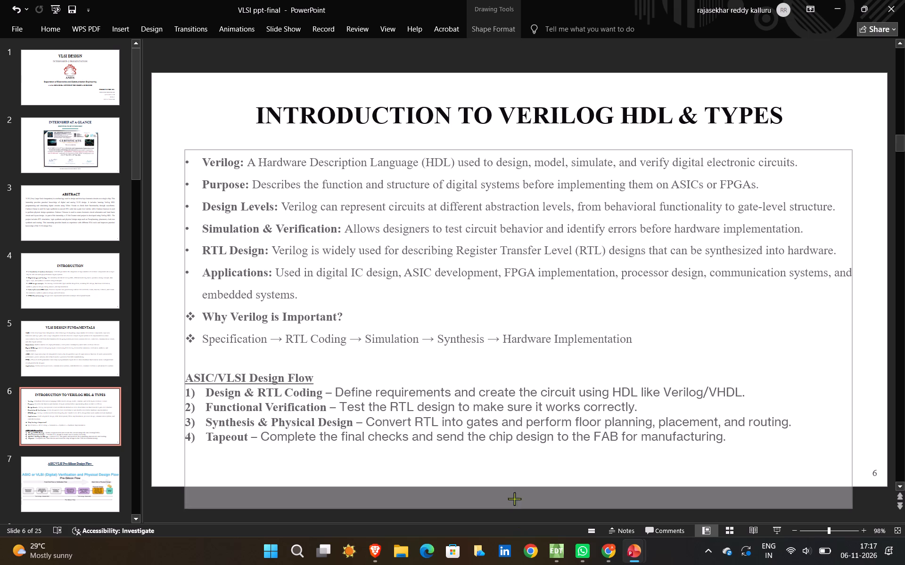
left_click_drag(514, 499, 509, 462)
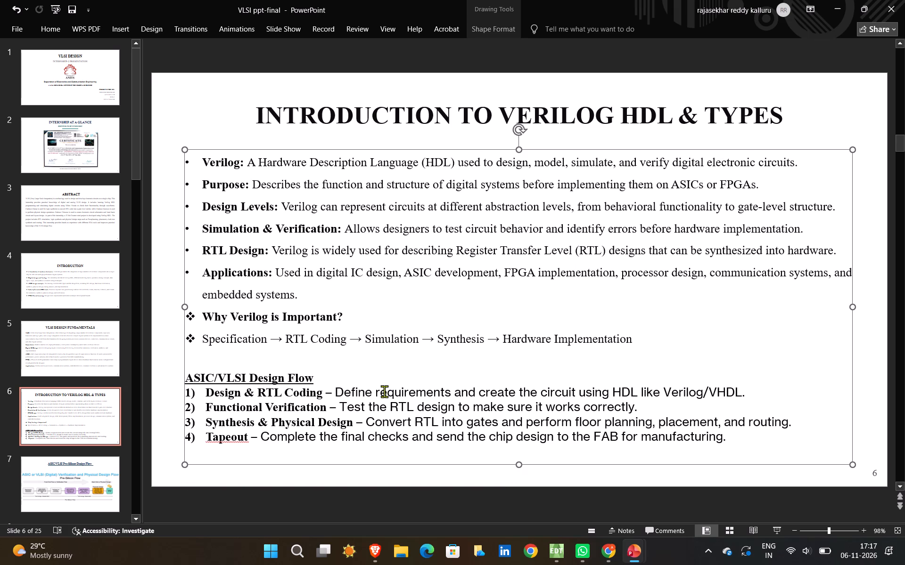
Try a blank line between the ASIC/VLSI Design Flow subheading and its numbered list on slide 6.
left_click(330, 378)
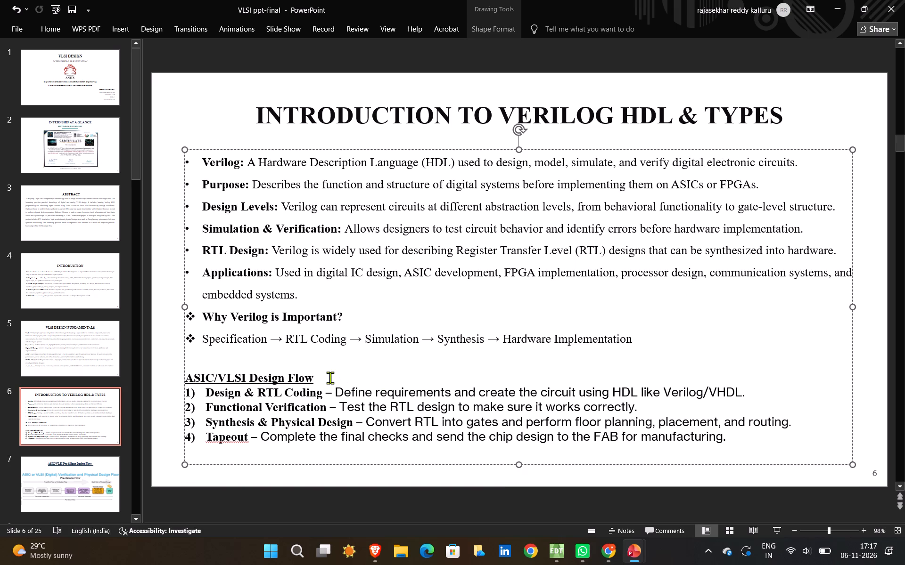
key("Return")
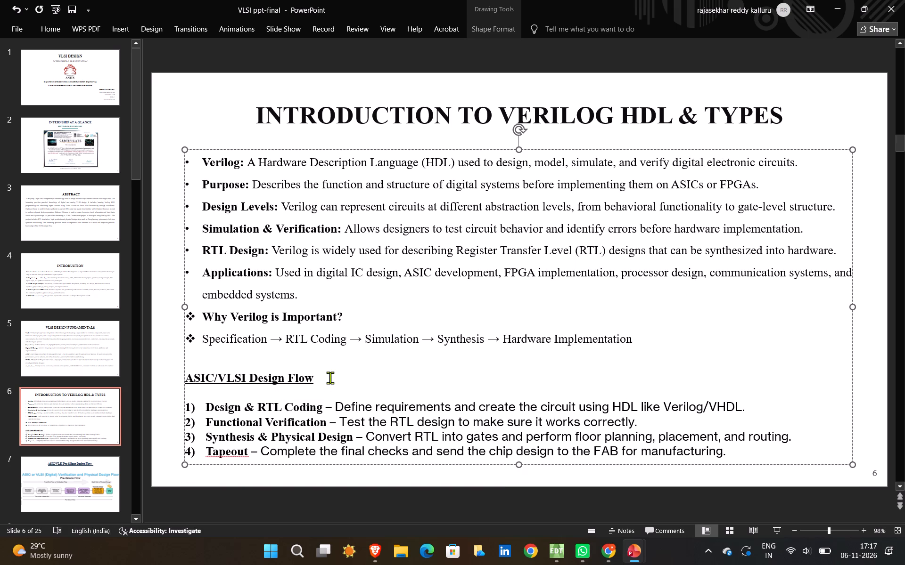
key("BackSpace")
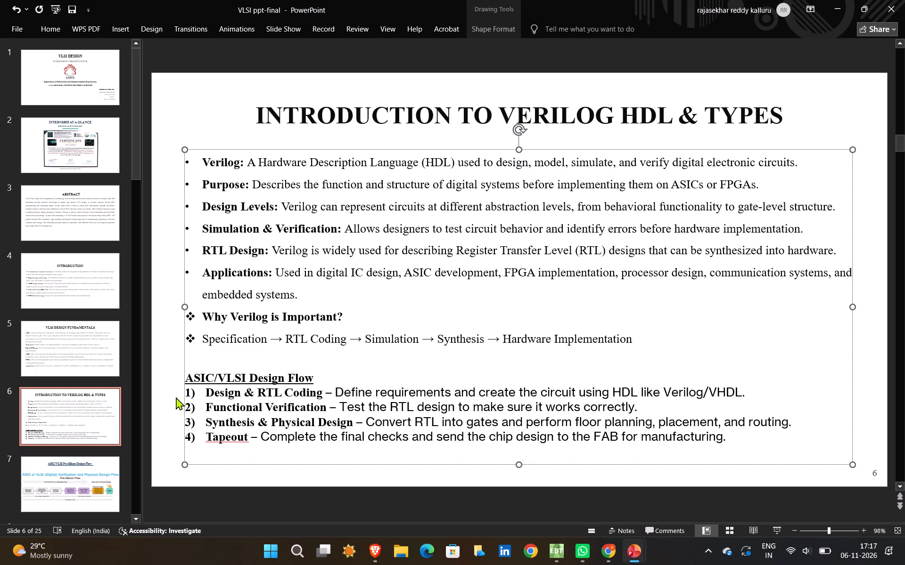
Remove the underline from the ASIC/VLSI Design Flow subheading on slide 6.
left_click_drag(187, 377, 348, 365)
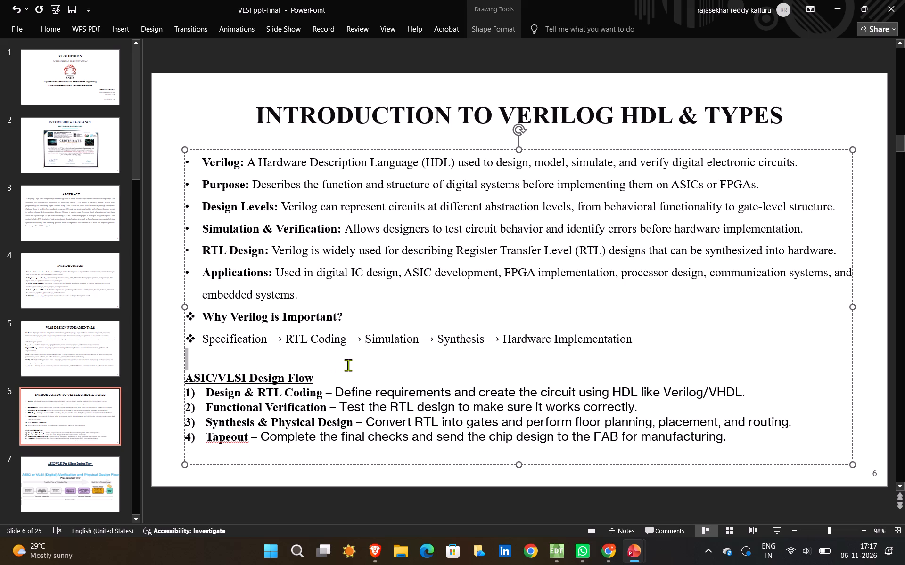
left_click_drag(348, 365, 350, 387)
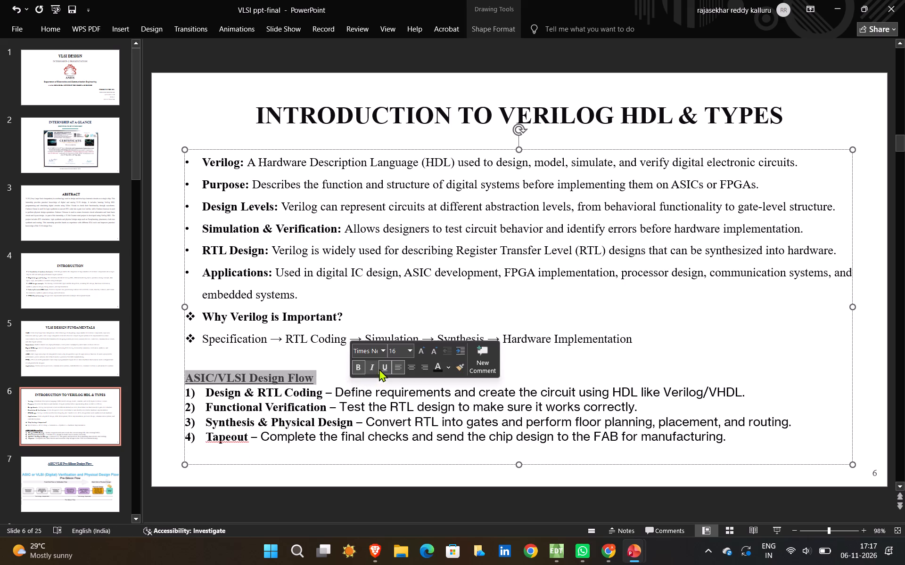
left_click(383, 364)
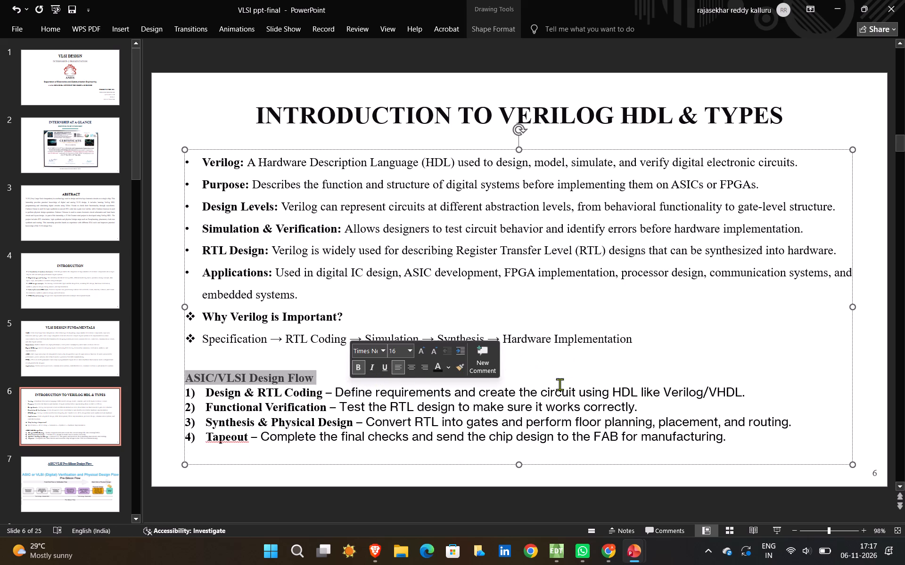
Add a space and a colon after the ASIC/VLSI Design Flow subheading on slide 6.
left_click(329, 379)
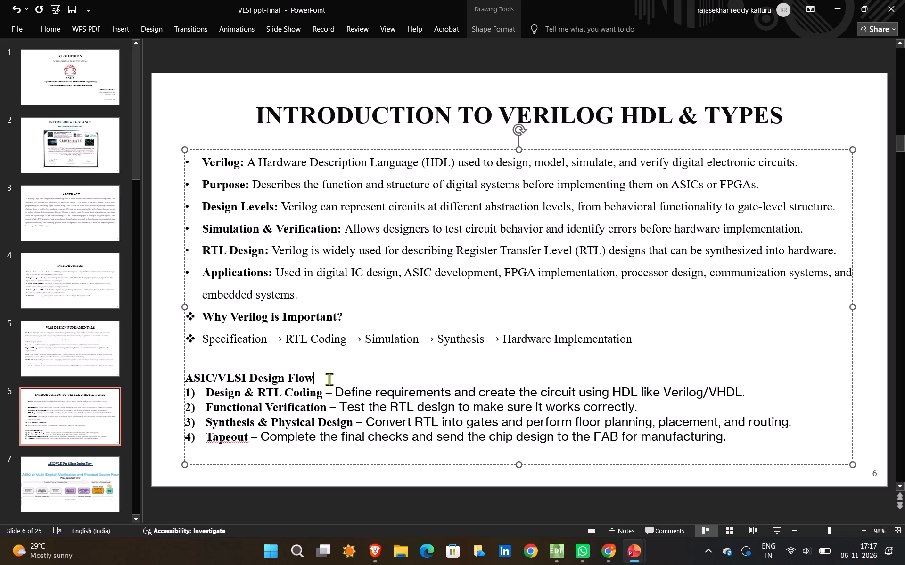
key("space")
key("shift+colon")
key("space")
left_click(731, 349)
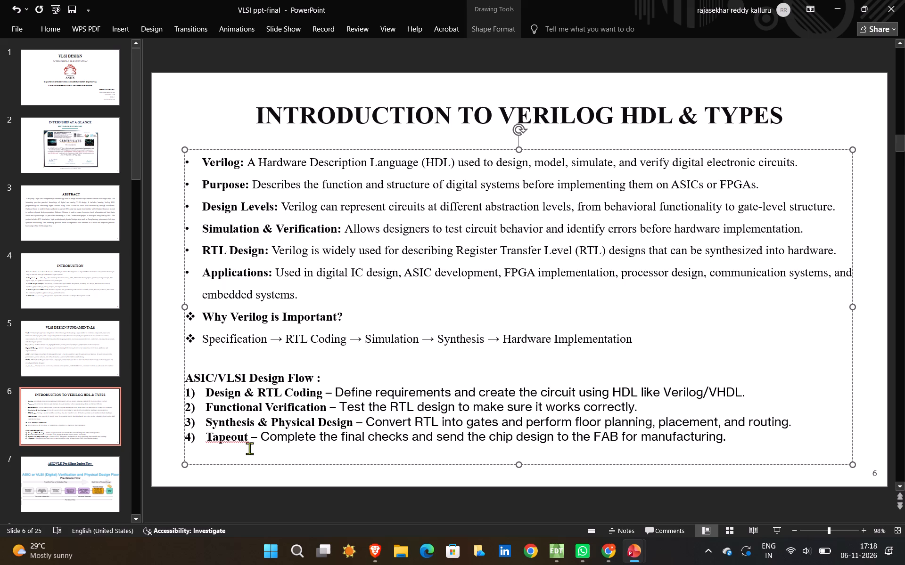
Replace the long dashes after Design & RTL Coding and Functional Verification on slide 6 with spaced hyphens.
left_click(334, 394)
key("BackSpace")
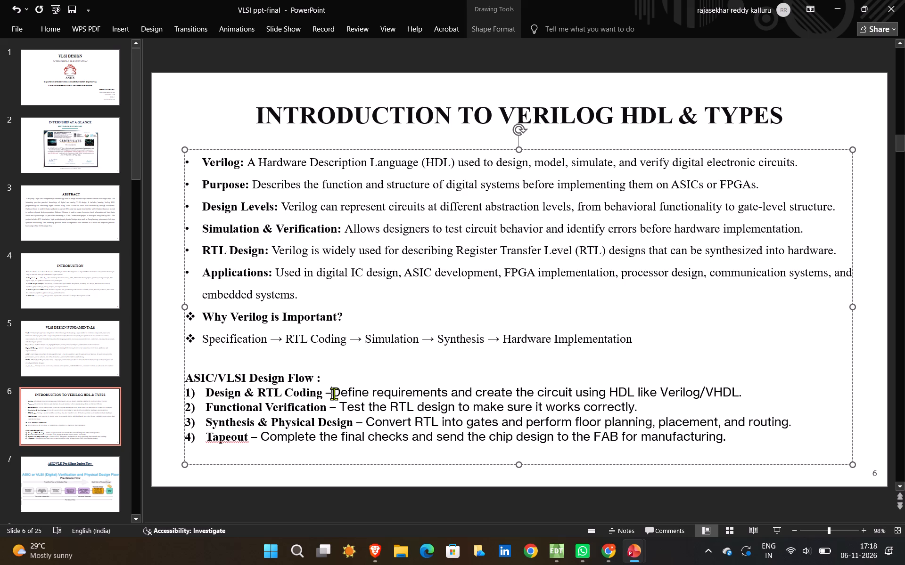
key("BackSpace")
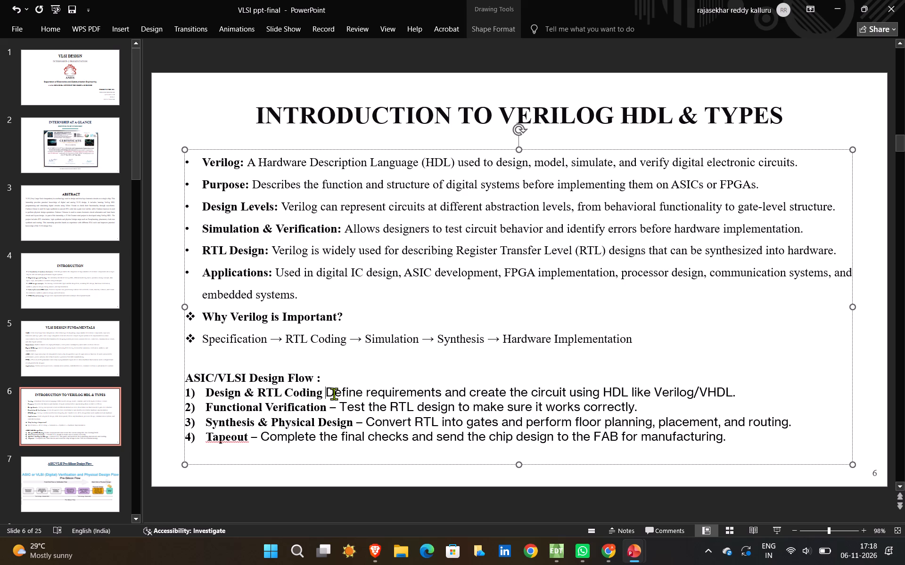
key("minus")
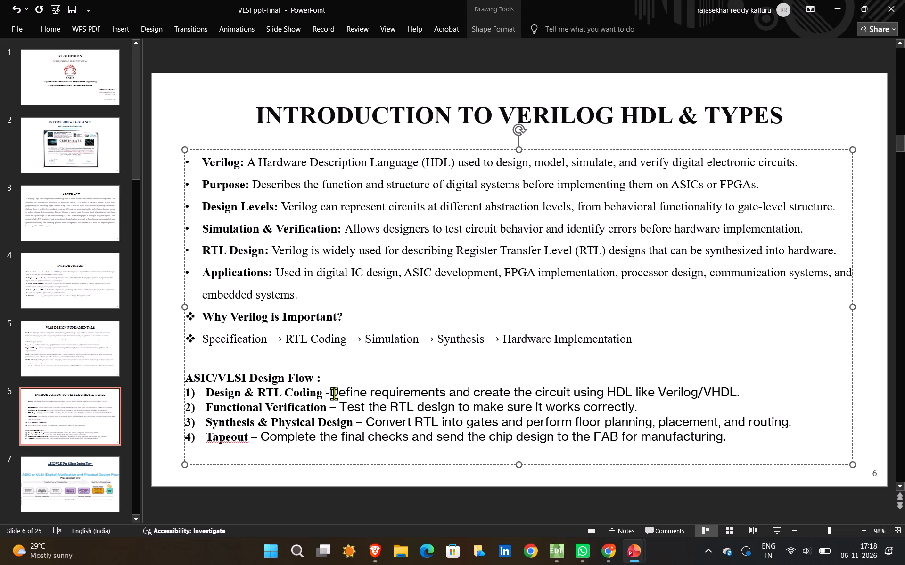
key("space")
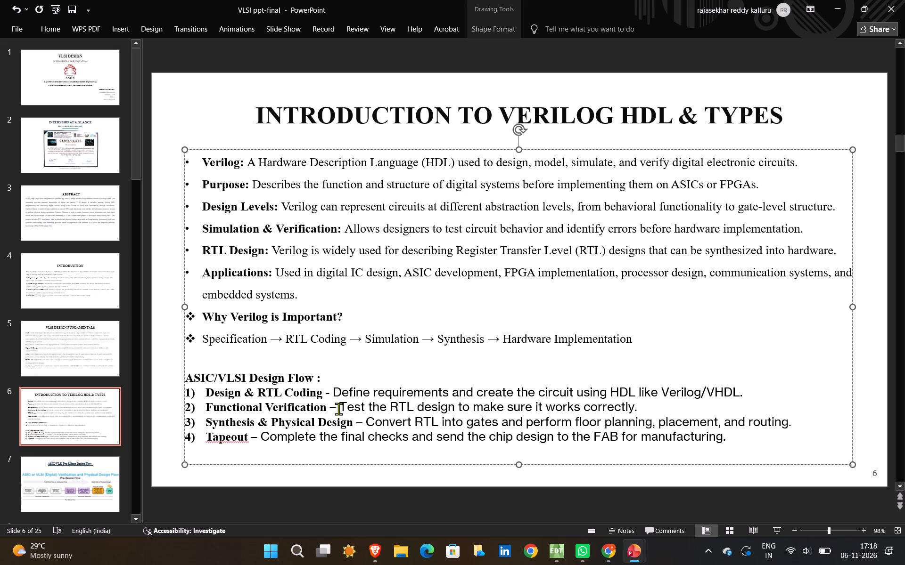
left_click(336, 405)
key("BackSpace")
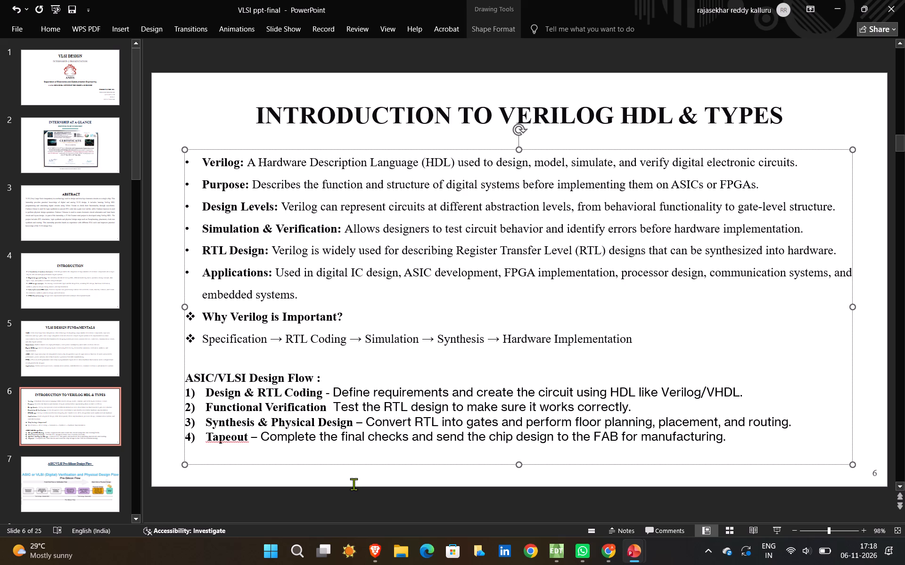
key("minus")
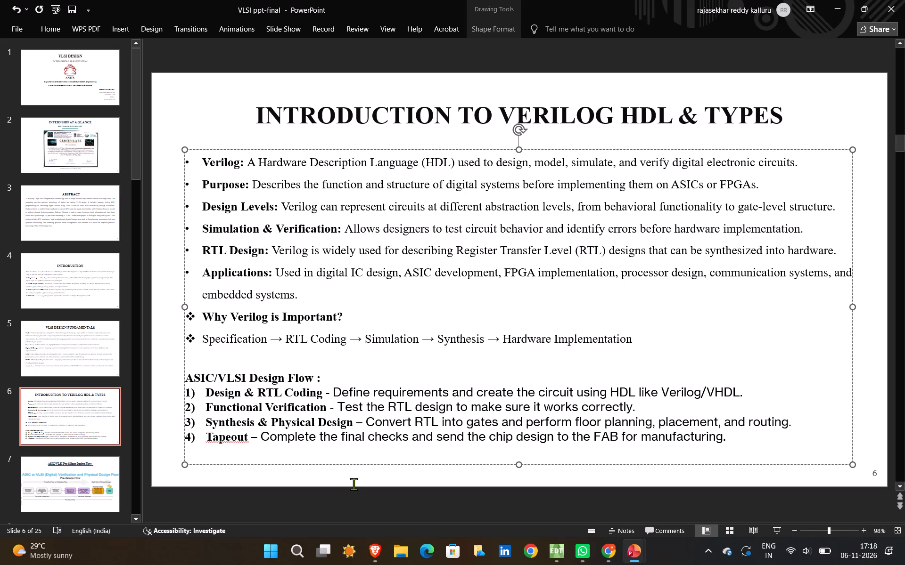
key("Right")
Replace the long dashes after Synthesis & Physical Design and Tapeout on slide 6 with spaced hyphens.
left_click(366, 422)
key("BackSpace")
key("BackSpace")
key("BackSpace")
key("space")
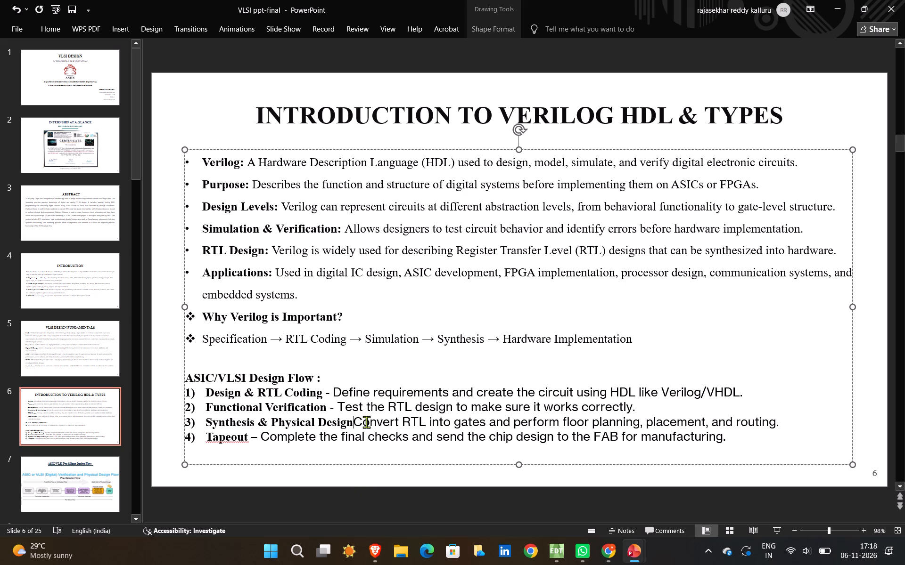
type("-")
key("space")
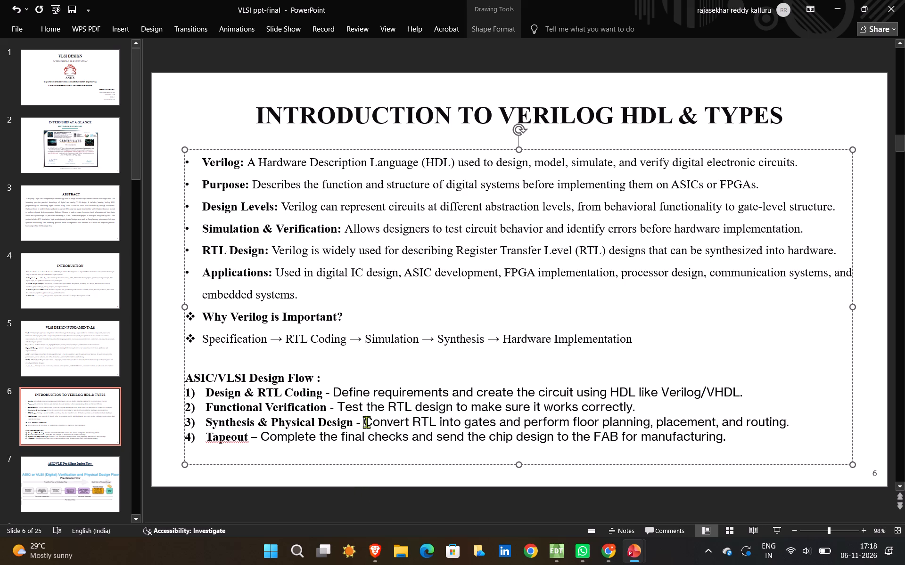
left_click(263, 435)
key("BackSpace")
key("BackSpace")
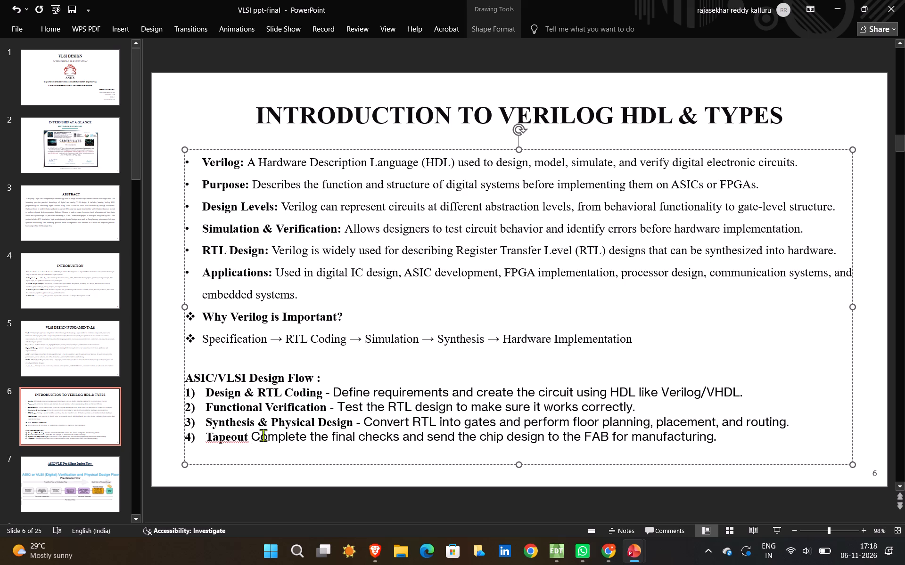
key("BackSpace")
key("space")
key("minus")
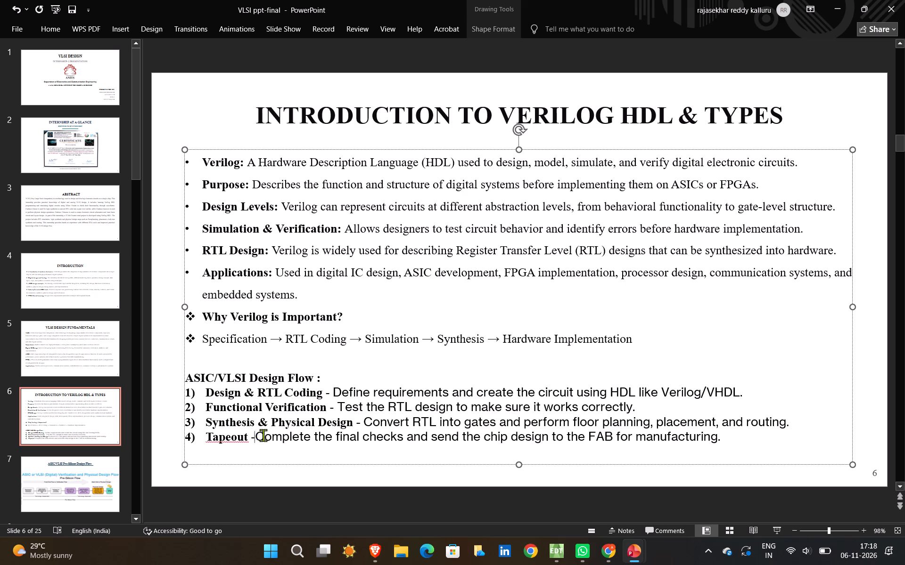
key("space")
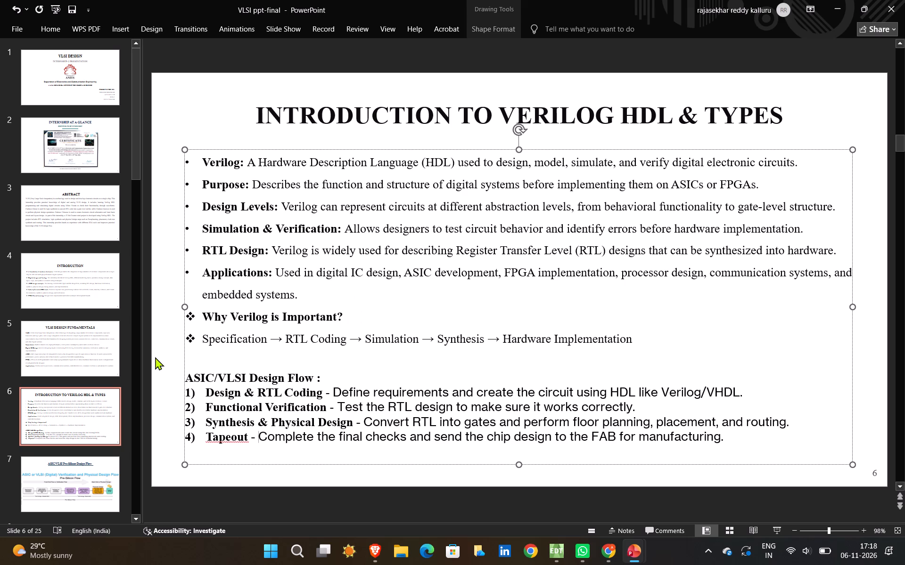
Remove the bullet from the Specification → RTL Coding line on slide 6 and indent that line with five spaces.
left_click(198, 341)
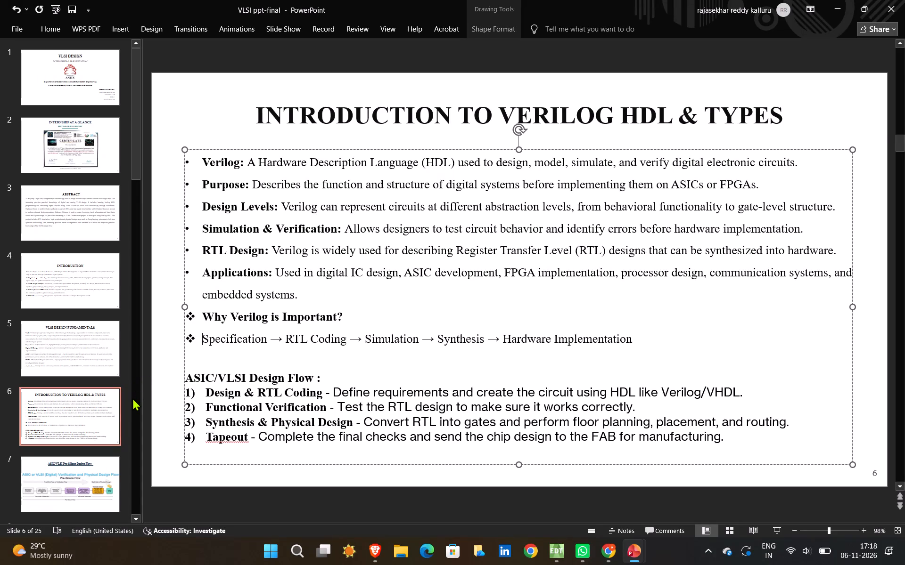
key("BackSpace")
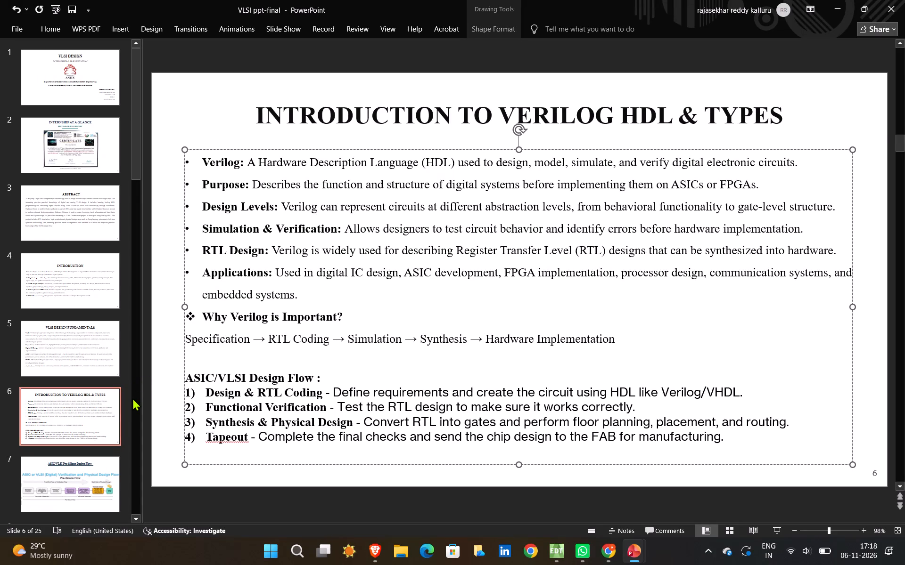
key("space")
key("space")
key("space")
key("space")
key("space")
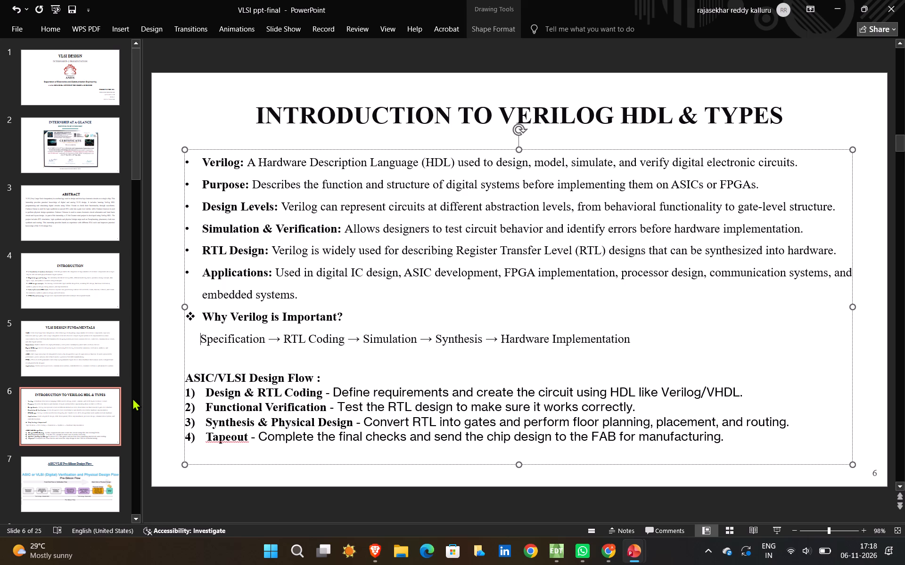
left_click(770, 332)
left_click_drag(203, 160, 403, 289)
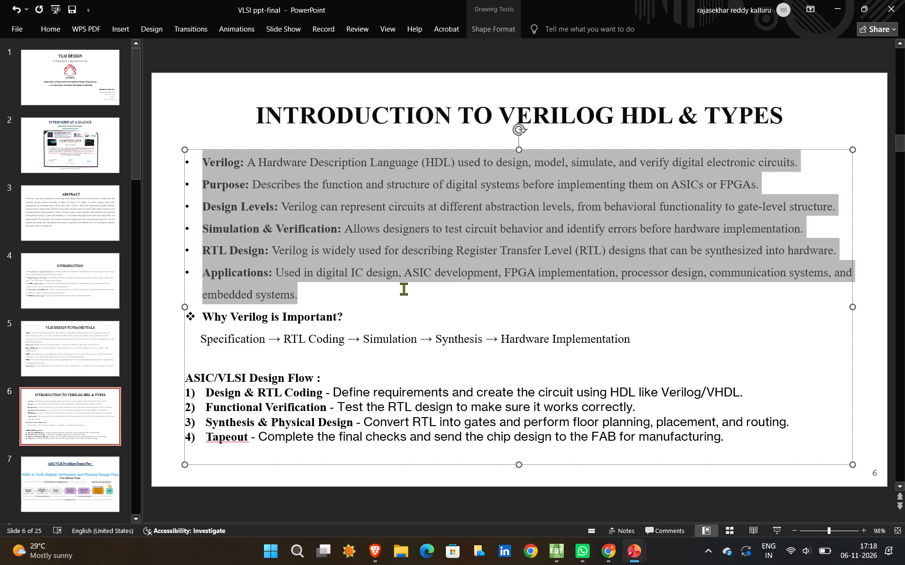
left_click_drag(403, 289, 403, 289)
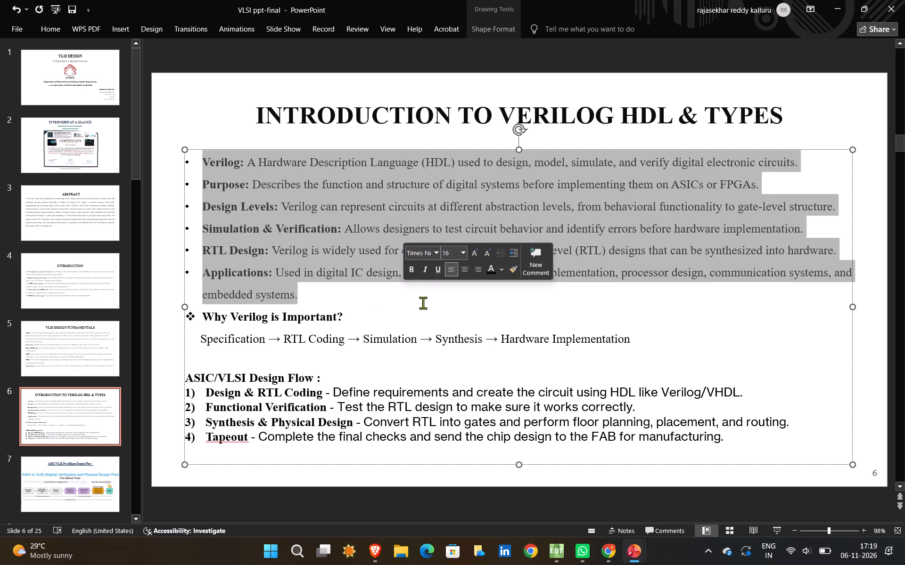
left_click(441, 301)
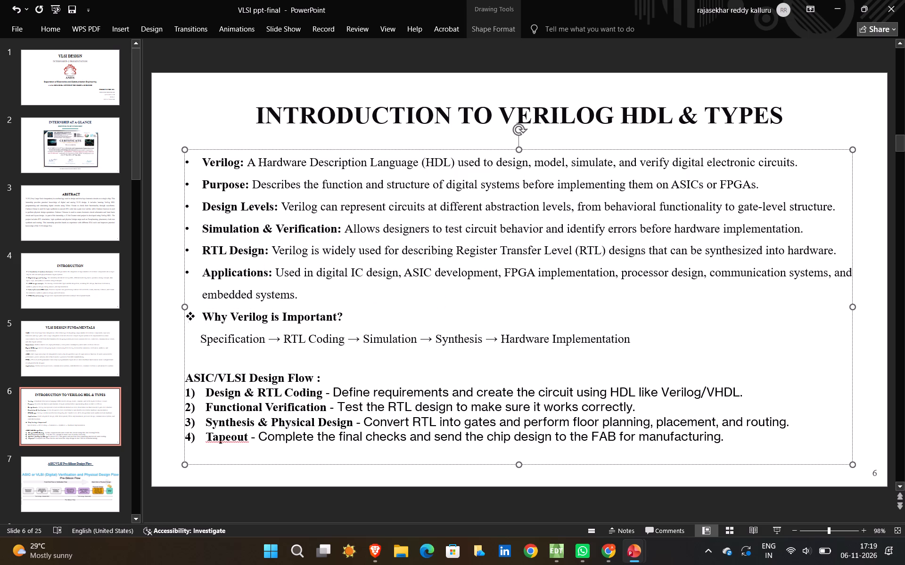
Set the slide 6 text from "Why Verilog is Important?" through the Tapeout line to Times New Roman.
left_click_drag(204, 314, 579, 461)
left_click(610, 424)
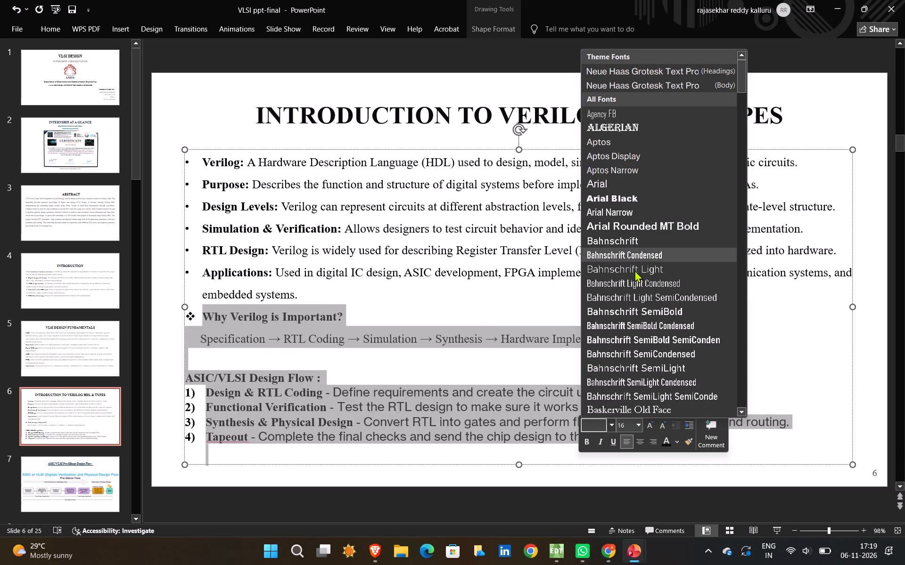
scroll(638, 288, "down", 4)
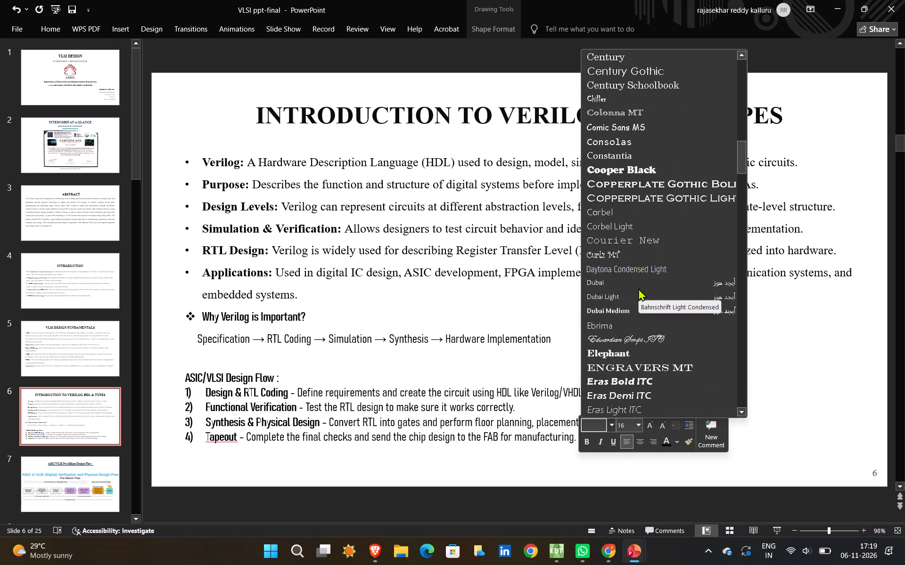
scroll(638, 288, "down", 2)
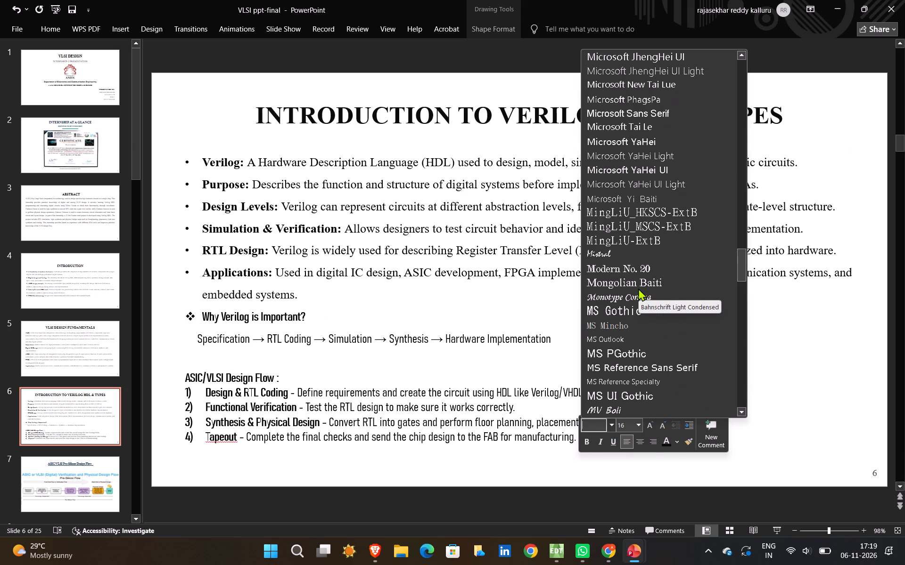
scroll(638, 288, "down", 2)
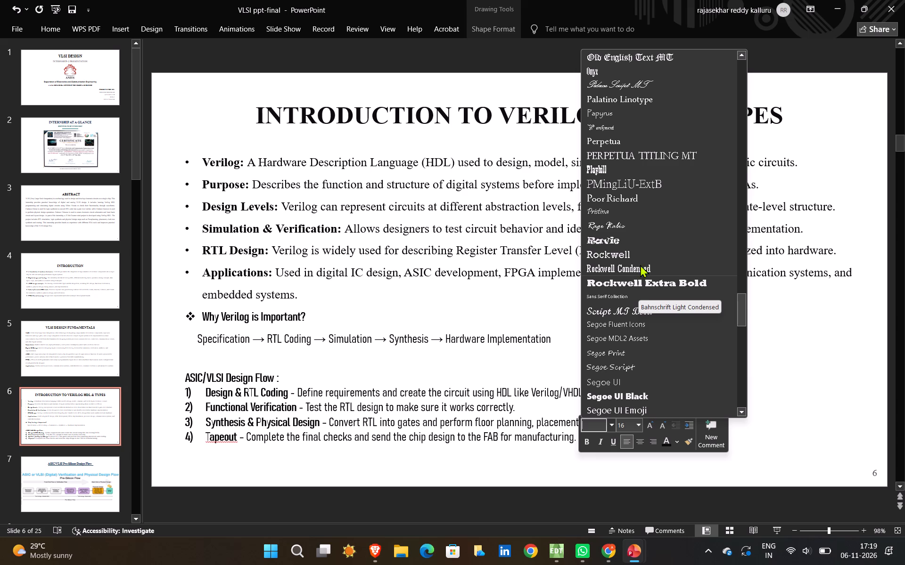
scroll(629, 354, "down", 1)
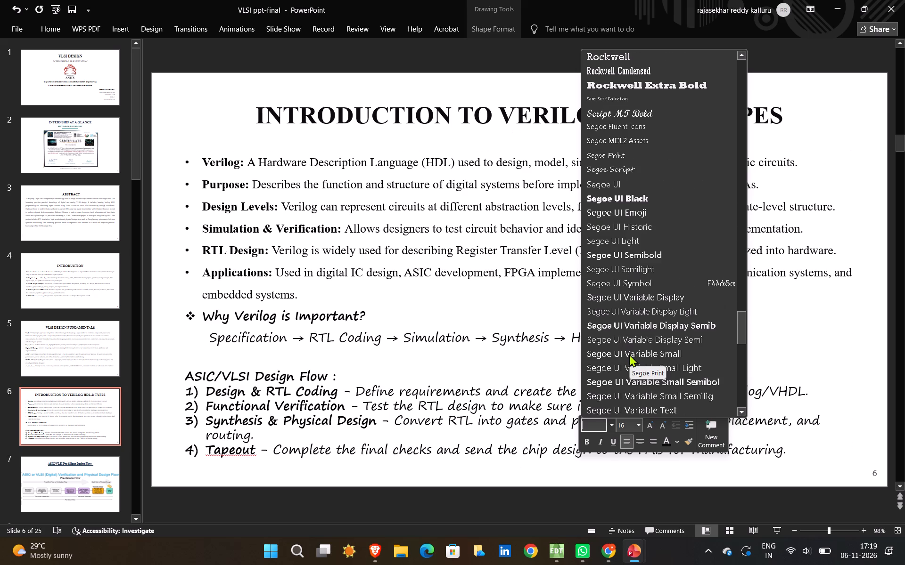
scroll(629, 354, "down", 2)
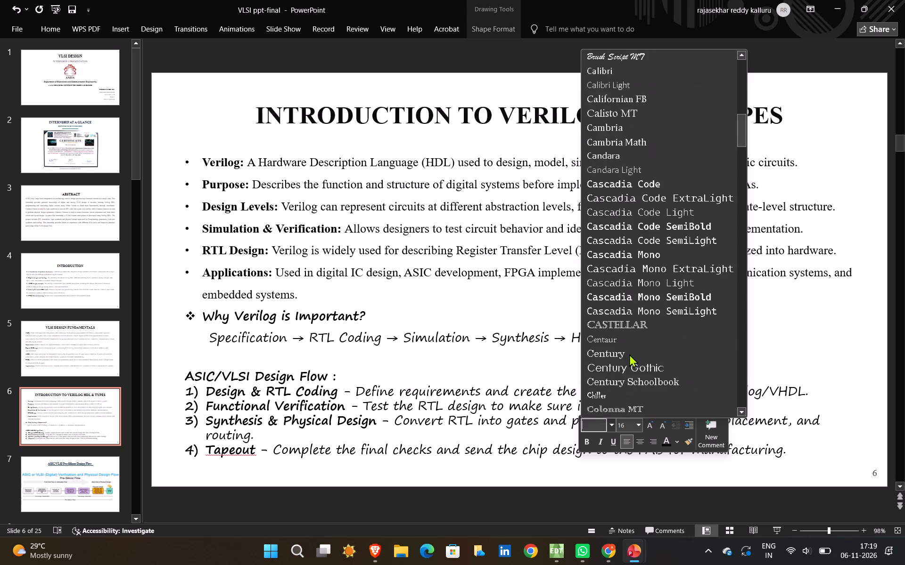
scroll(629, 354, "down", 4)
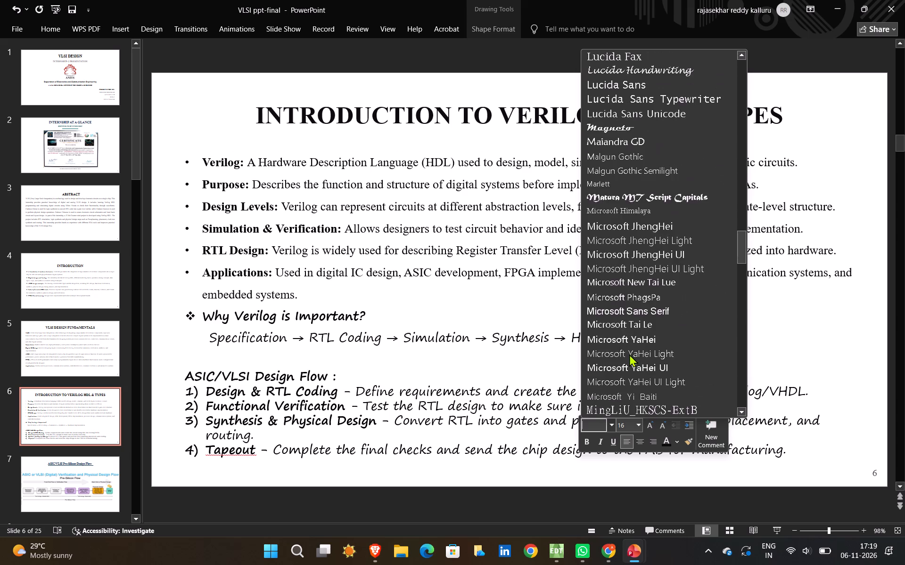
scroll(629, 354, "down", 5)
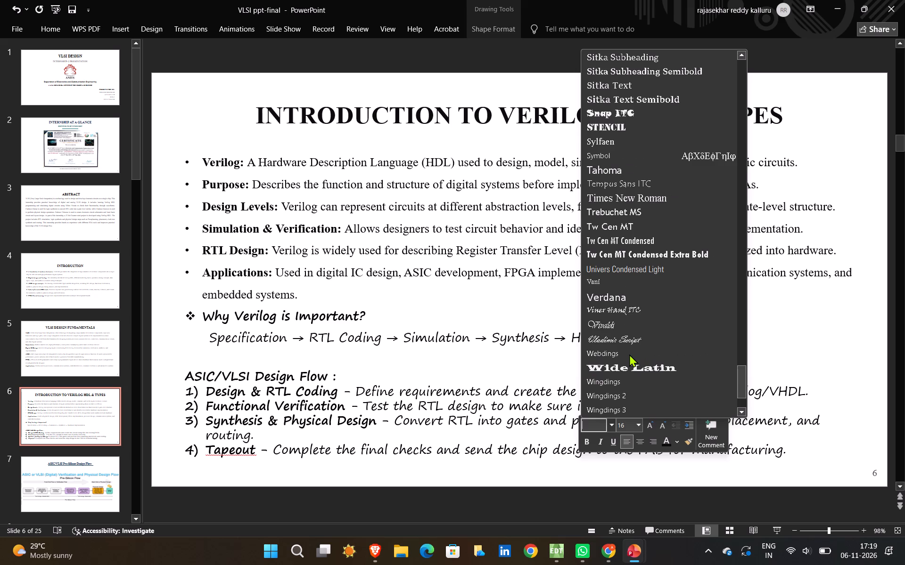
scroll(629, 354, "down", 1)
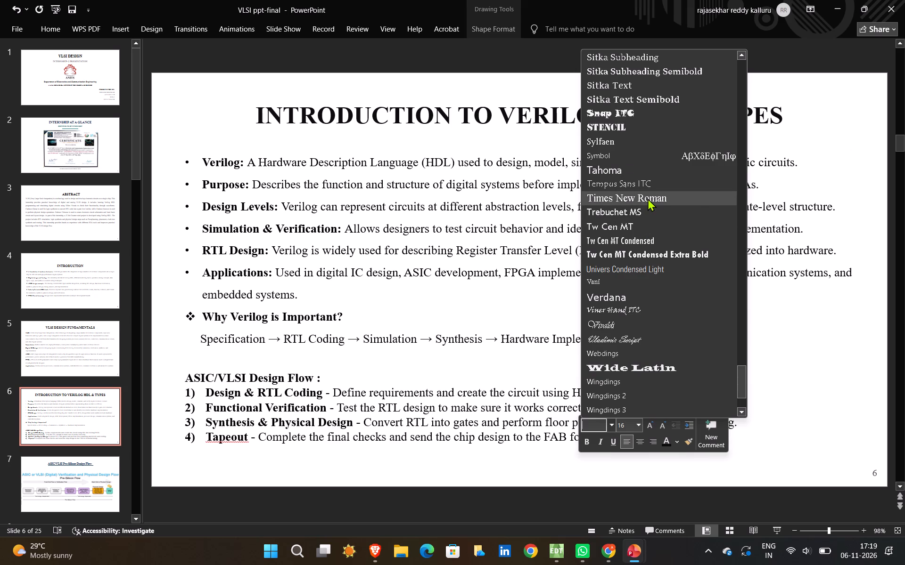
left_click(648, 198)
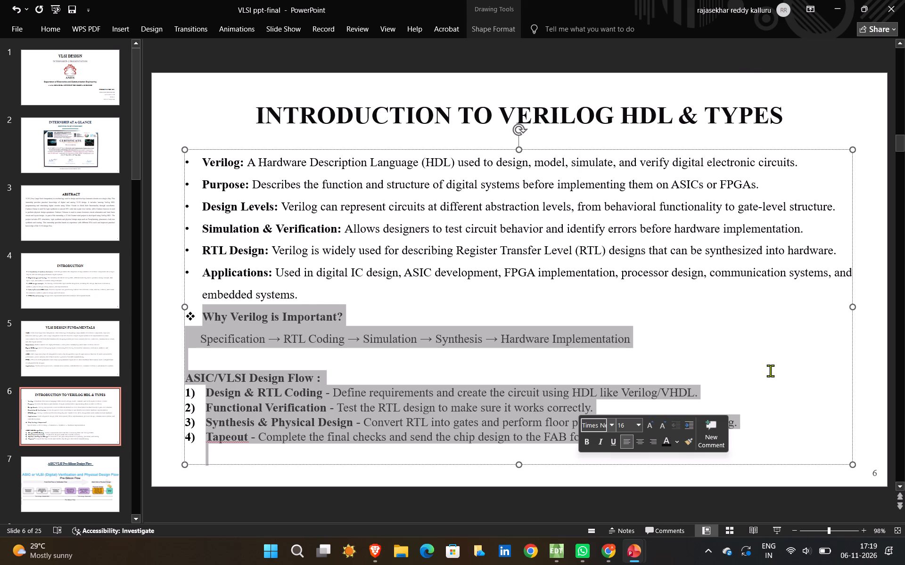
left_click(776, 362)
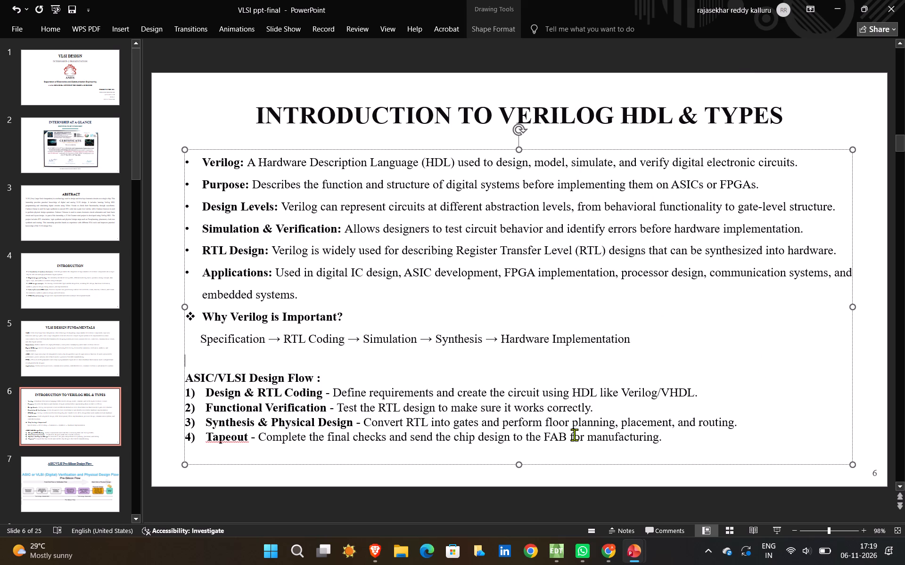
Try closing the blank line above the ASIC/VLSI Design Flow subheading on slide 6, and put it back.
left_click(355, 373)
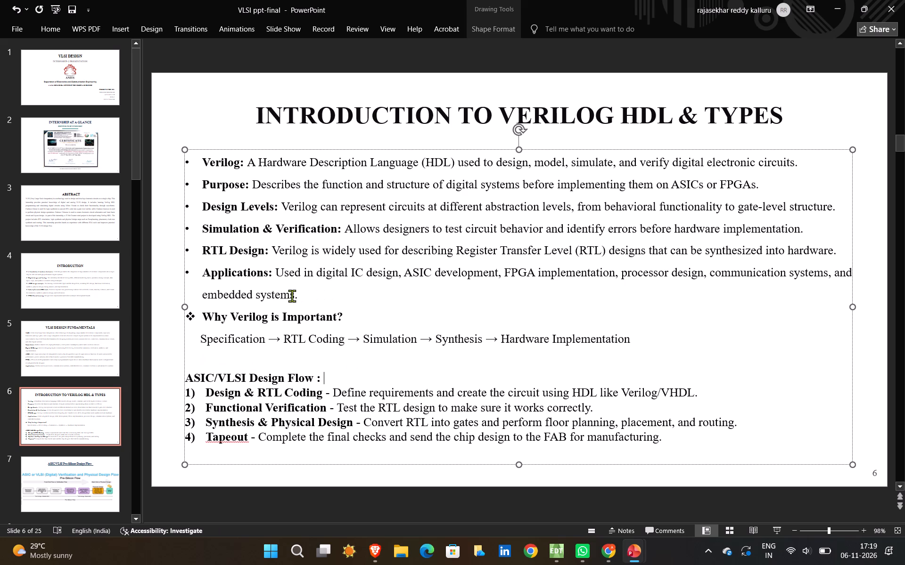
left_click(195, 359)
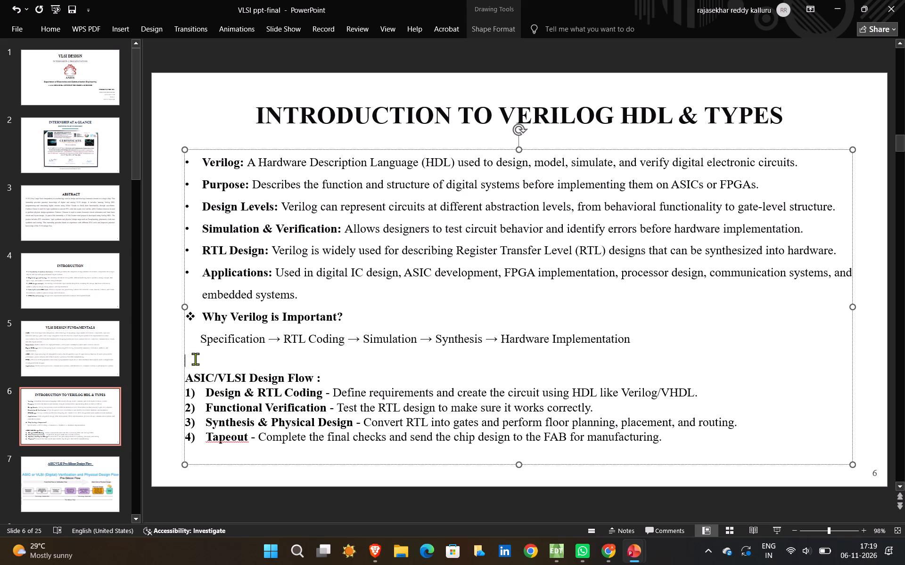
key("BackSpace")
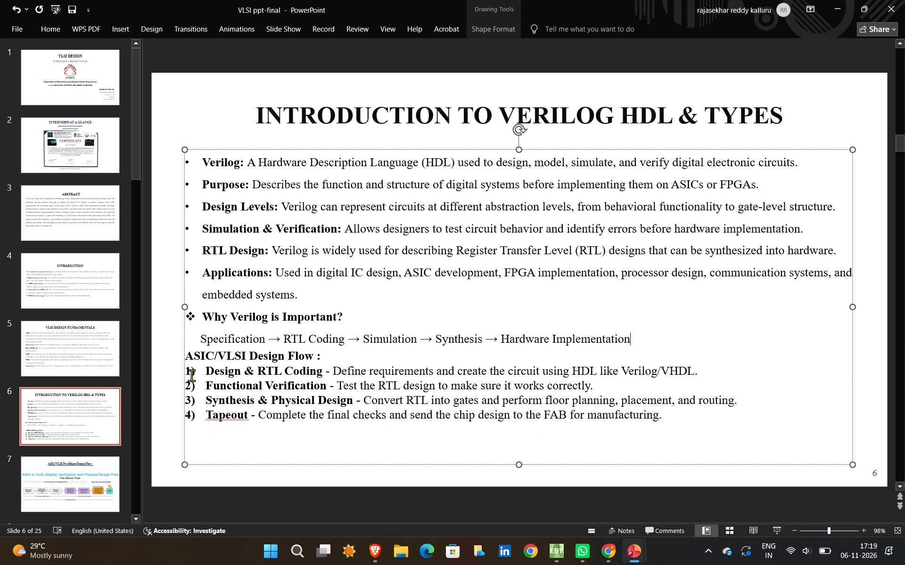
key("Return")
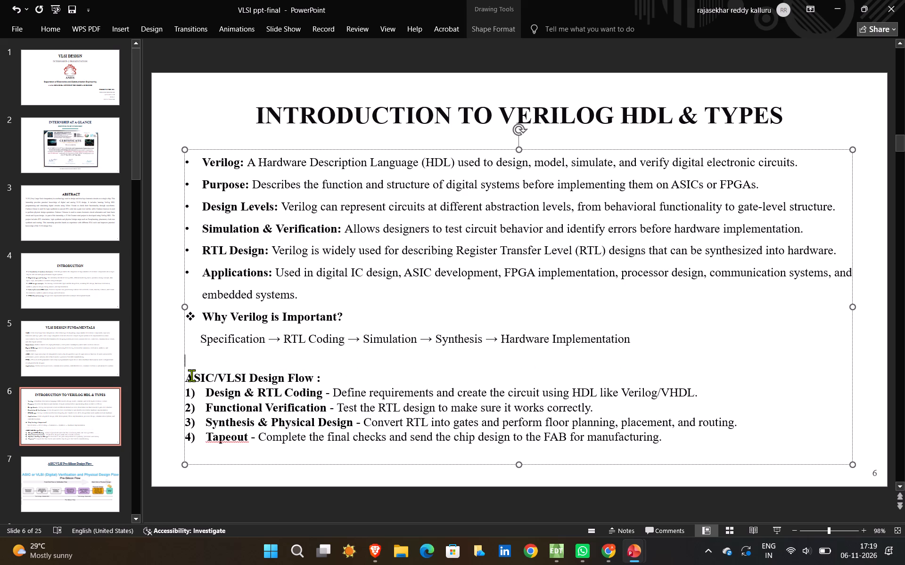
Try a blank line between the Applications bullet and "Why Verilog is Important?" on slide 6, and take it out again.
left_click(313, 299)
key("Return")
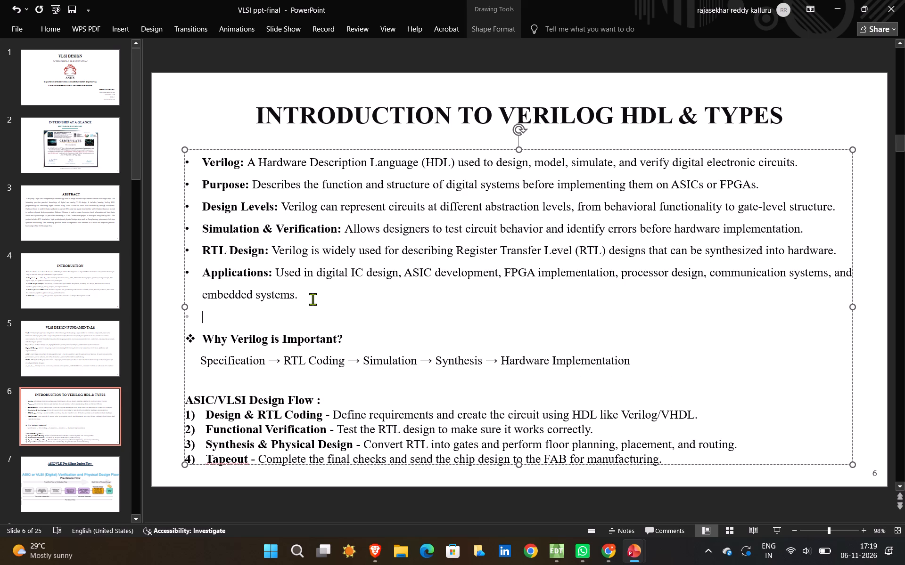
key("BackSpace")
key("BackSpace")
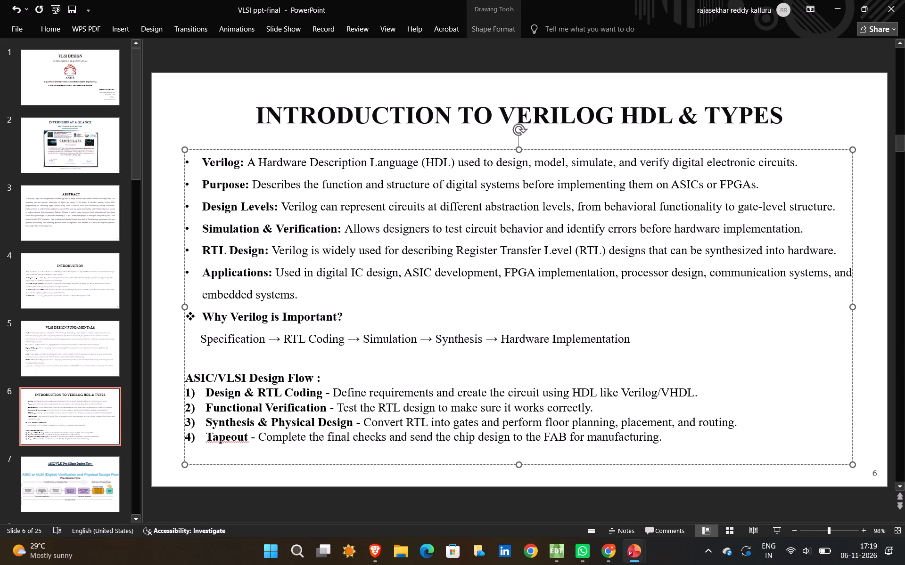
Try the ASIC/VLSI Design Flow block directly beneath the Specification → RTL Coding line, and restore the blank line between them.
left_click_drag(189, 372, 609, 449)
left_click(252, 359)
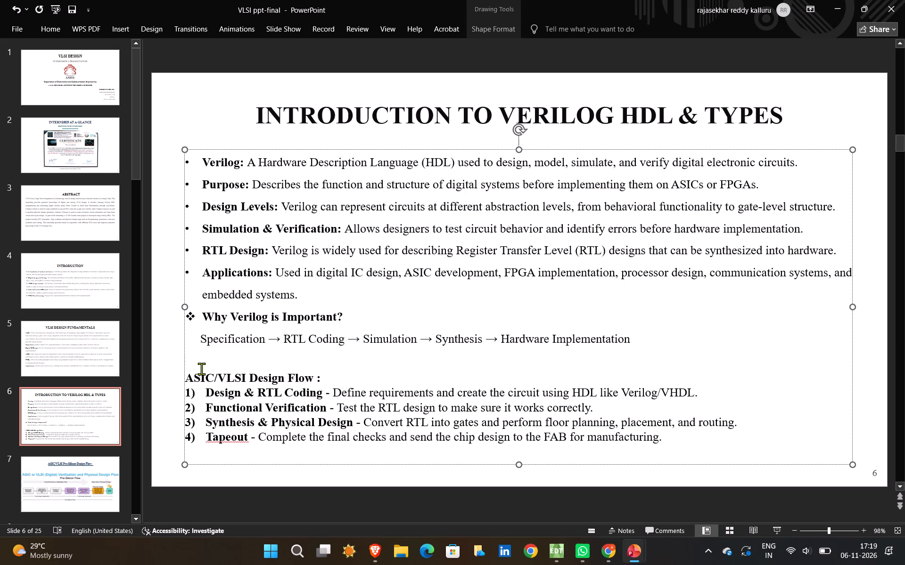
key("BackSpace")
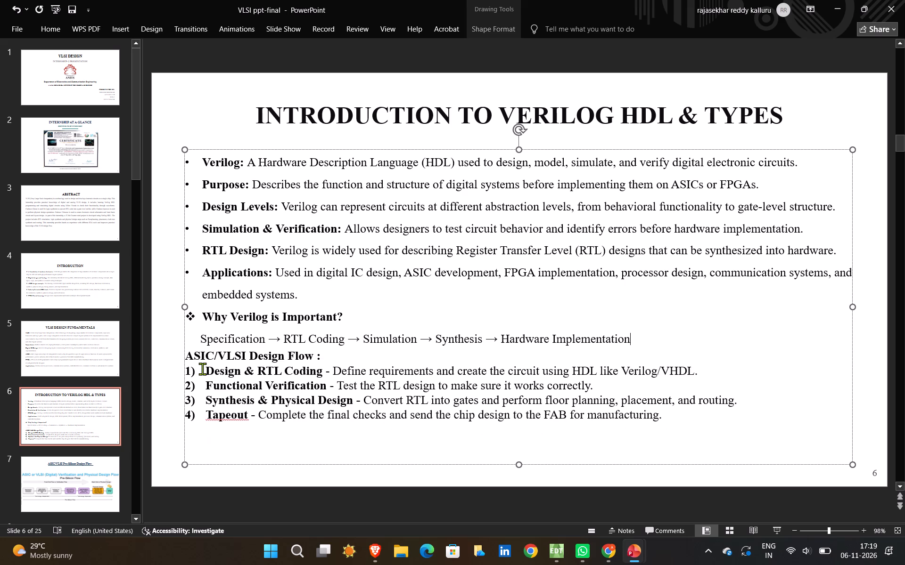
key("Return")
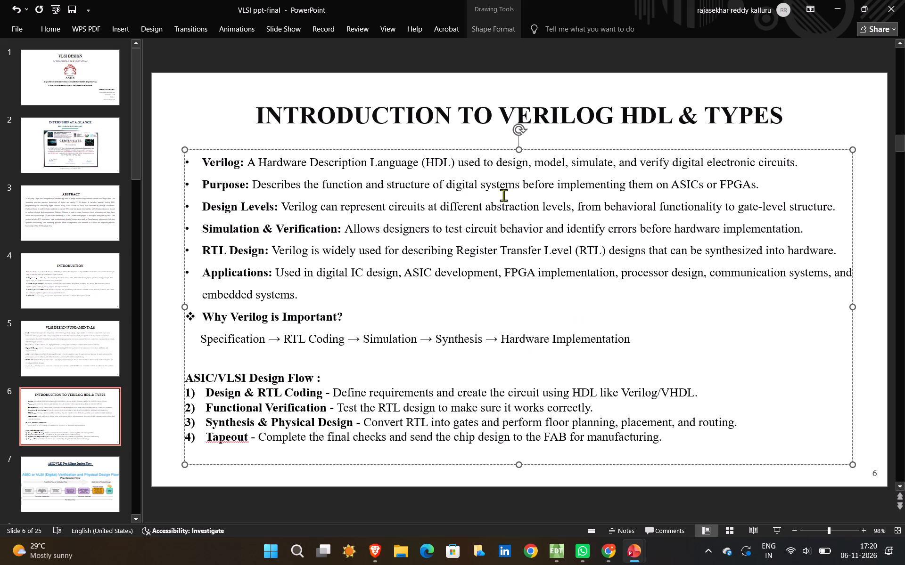
Remove "& TYPES" from the slide 6 title so it reads INTRODUCTION TO VERILOG HDL.
left_click(211, 101)
left_click(793, 118)
left_click(780, 115)
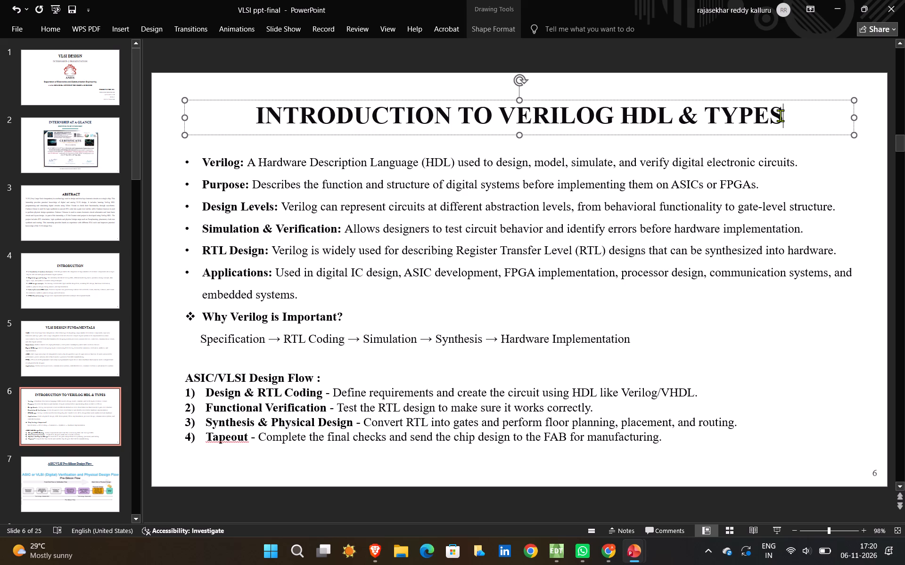
key("BackSpace")
key("BackSpace")
key("BackSpace")
key("BackSpace")
key("BackSpace")
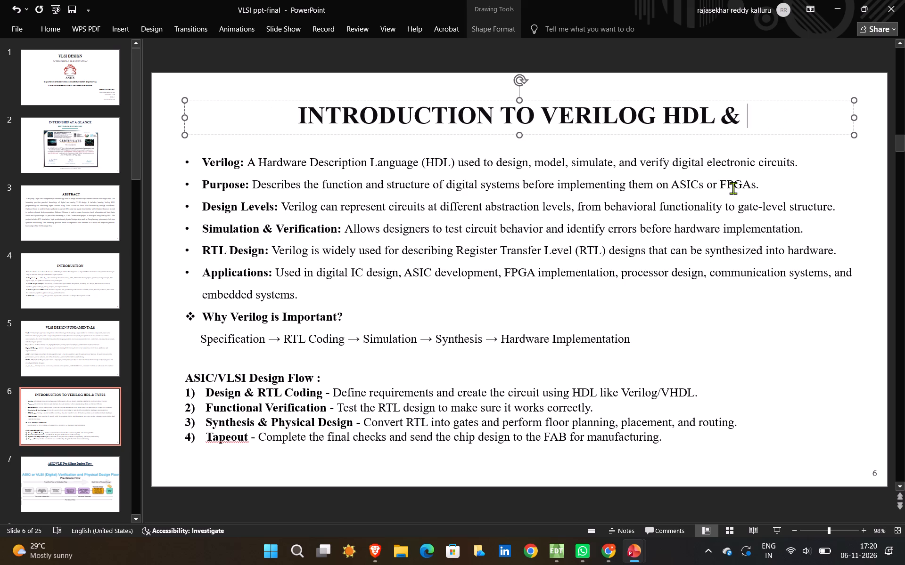
key("BackSpace")
key("BackSpace")
key("BackSpace")
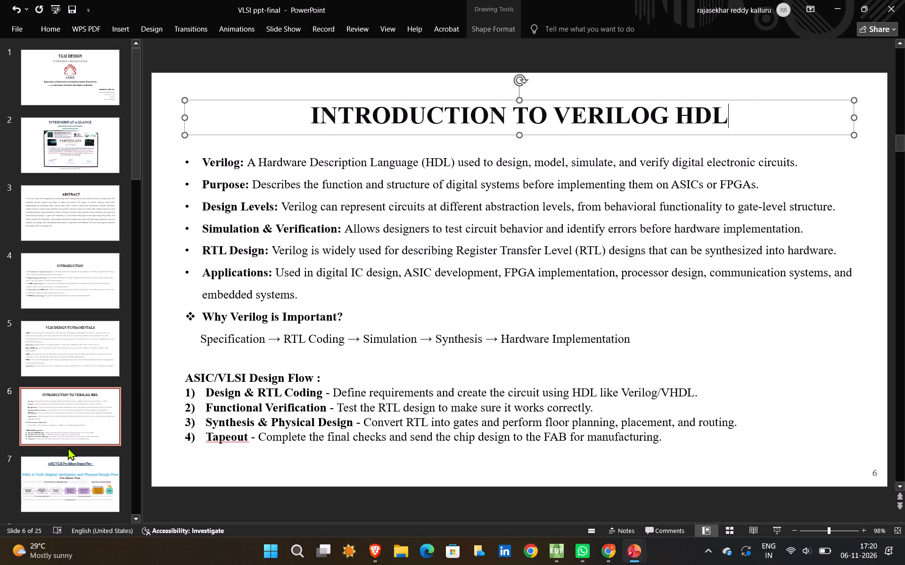
Move the INTRODUCTION TO VERILOG HDL title on slide 6 slightly down, closer to the body text.
left_click(57, 469)
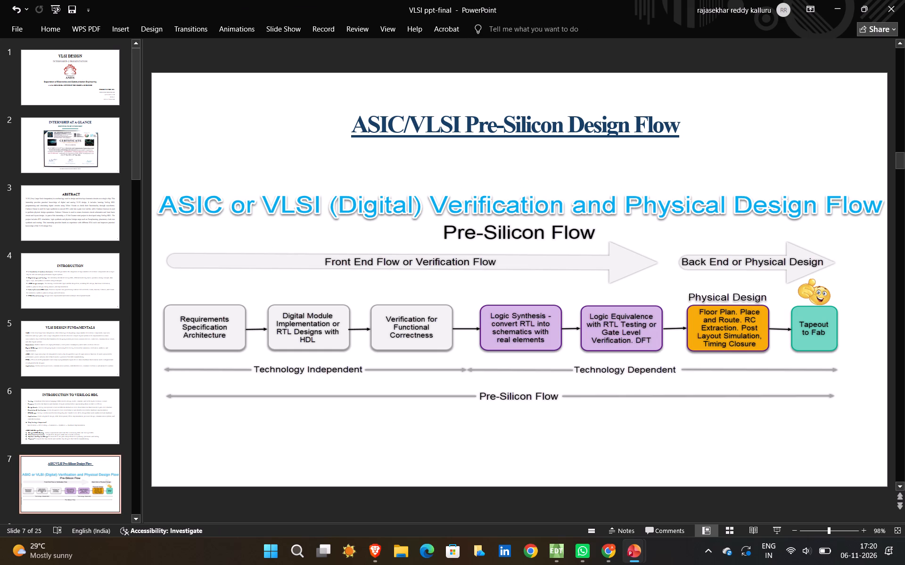
left_click(95, 398)
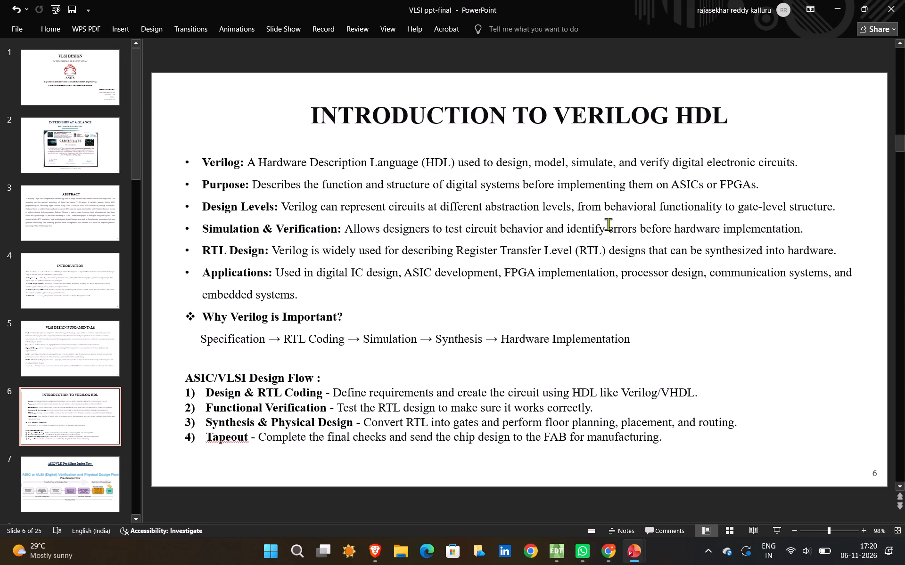
left_click(530, 116)
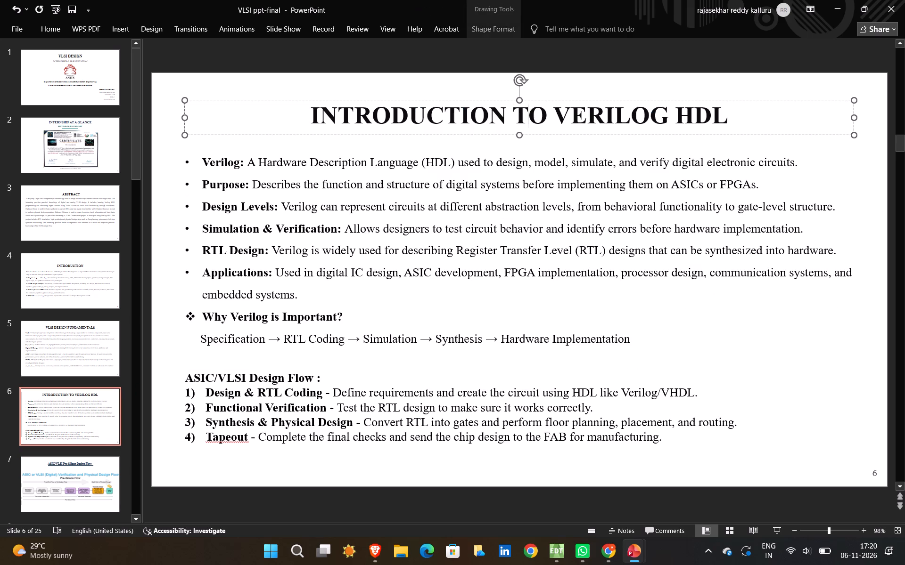
left_click_drag(500, 99, 500, 106)
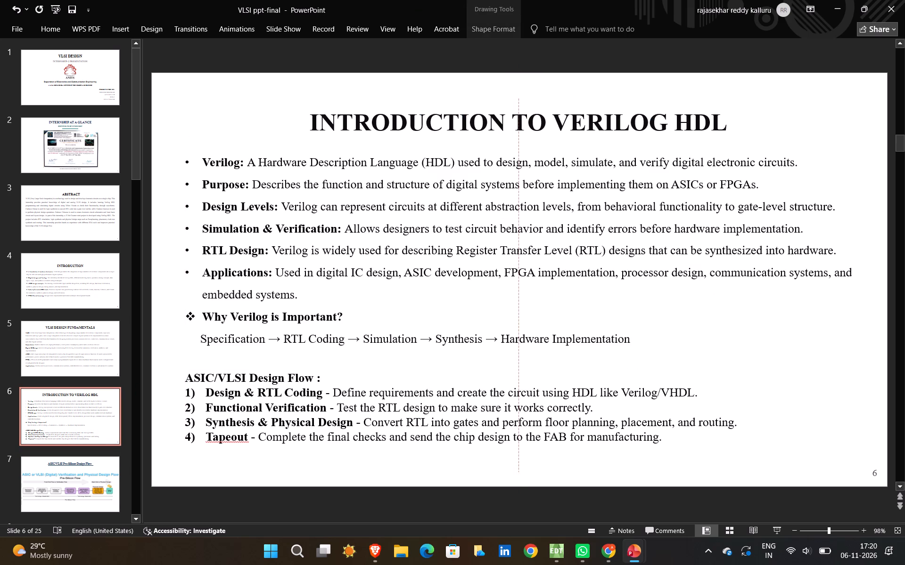
left_click_drag(500, 106, 500, 106)
left_click(567, 292)
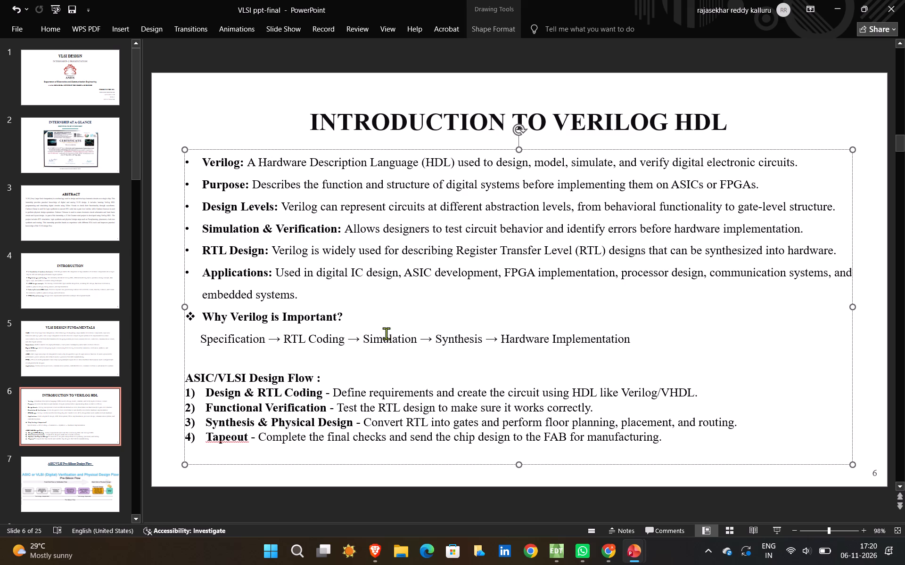
left_click(286, 101)
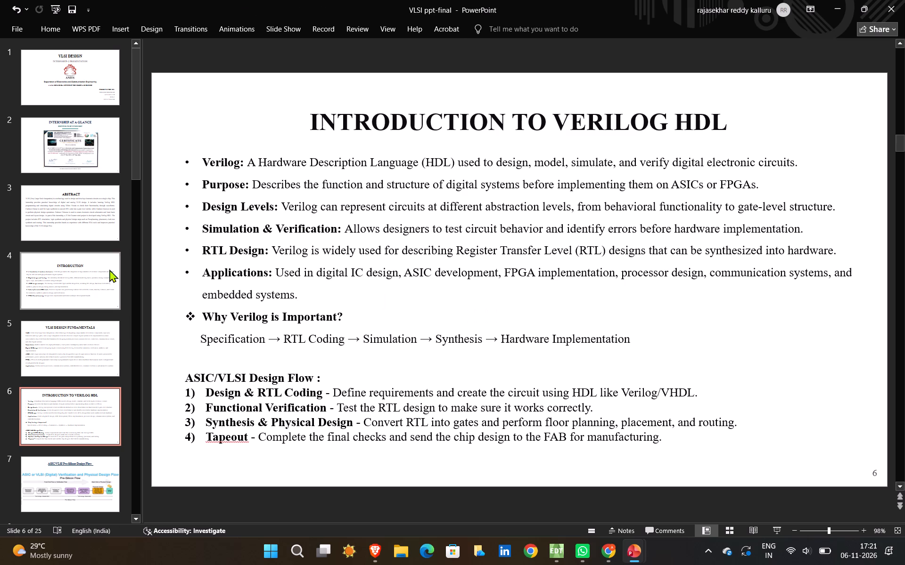
Check the headings on slides 3 to 5 for consistency, and compare them with the titles on slides 6 and 7.
left_click(84, 270)
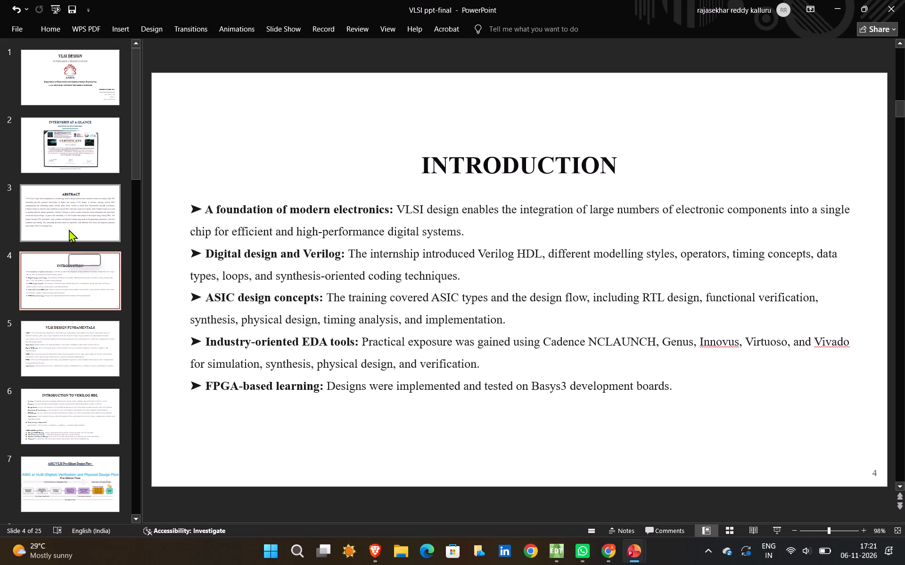
left_click(70, 214)
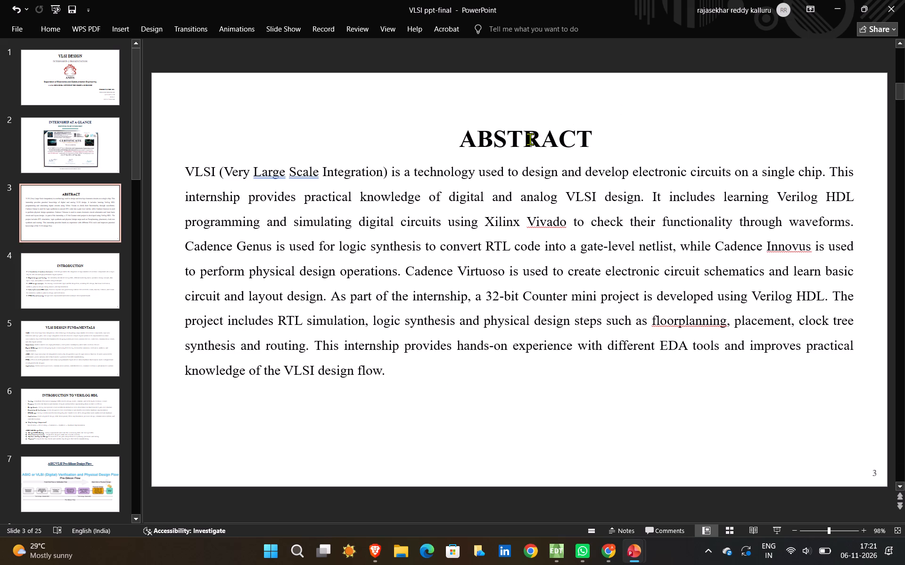
left_click(530, 139)
left_click_drag(459, 135, 615, 134)
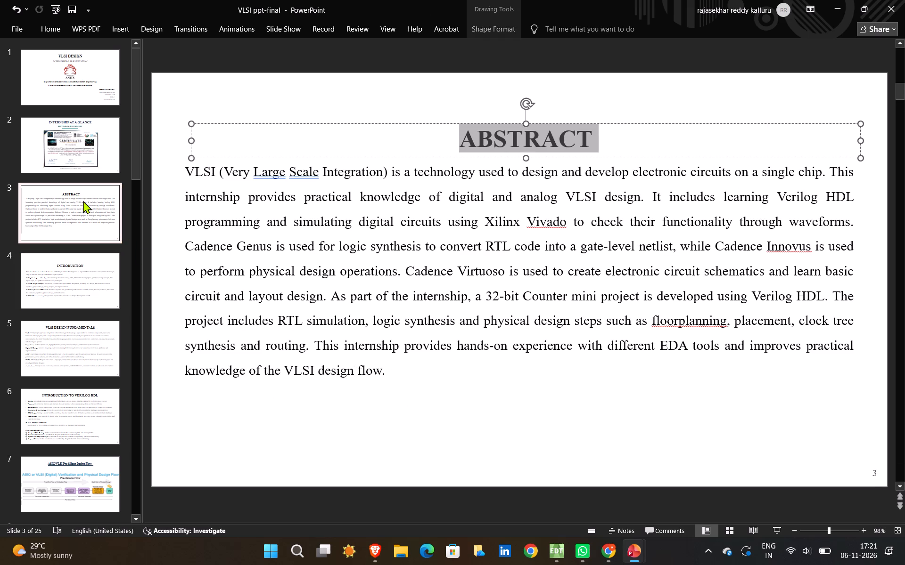
left_click(83, 201)
left_click(85, 268)
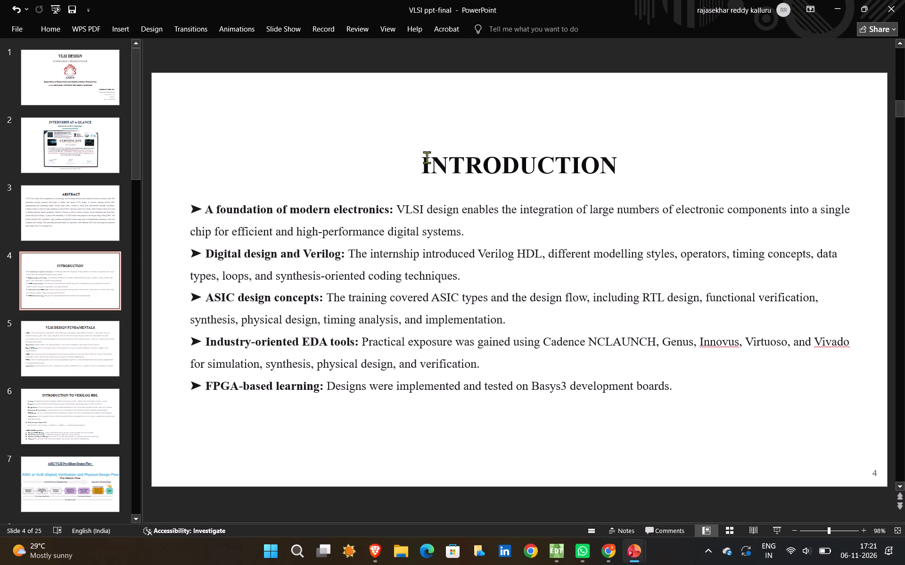
left_click_drag(424, 161, 613, 171)
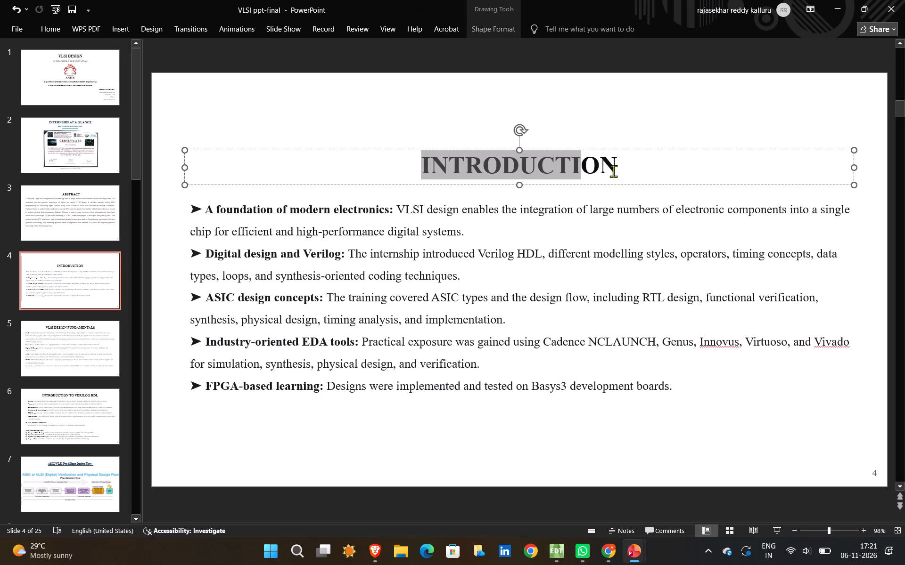
left_click_drag(613, 171, 661, 172)
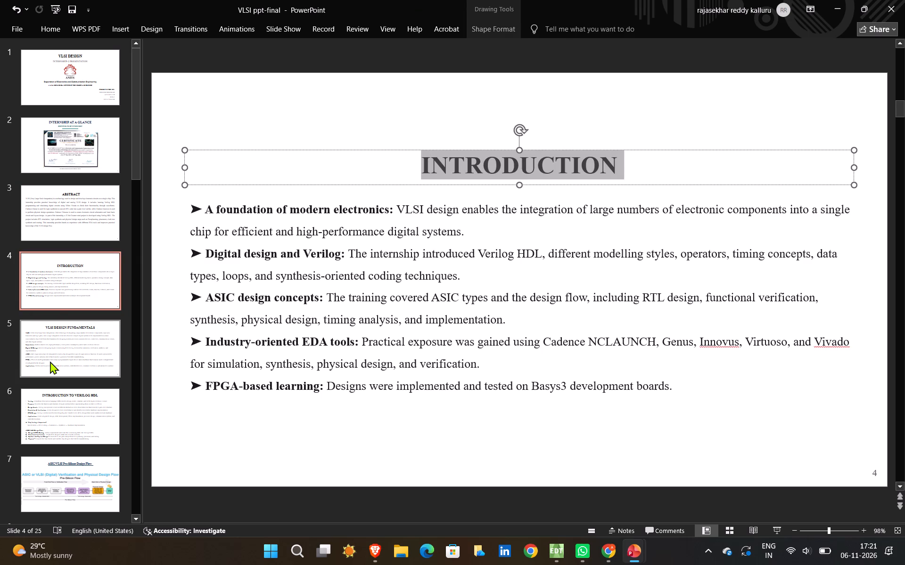
left_click(50, 361)
left_click(378, 108)
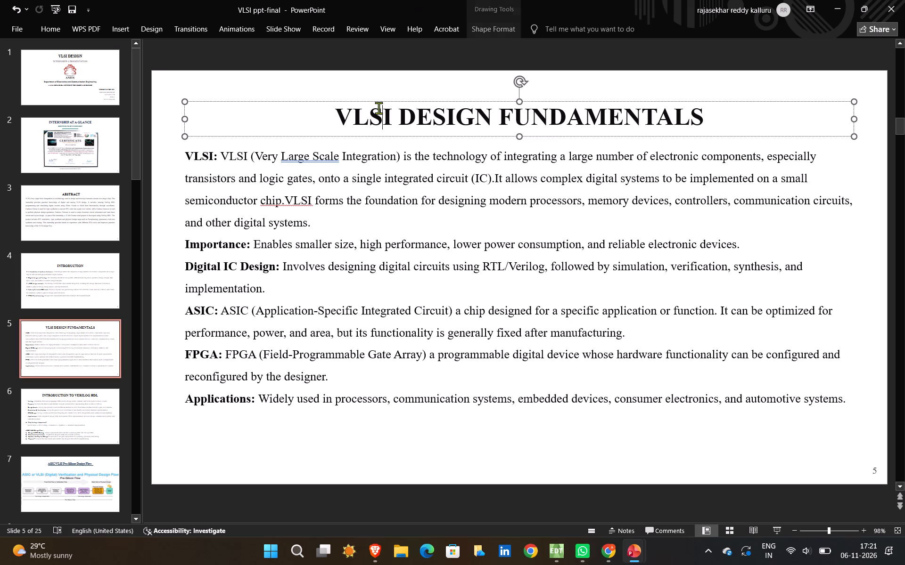
left_click(334, 111)
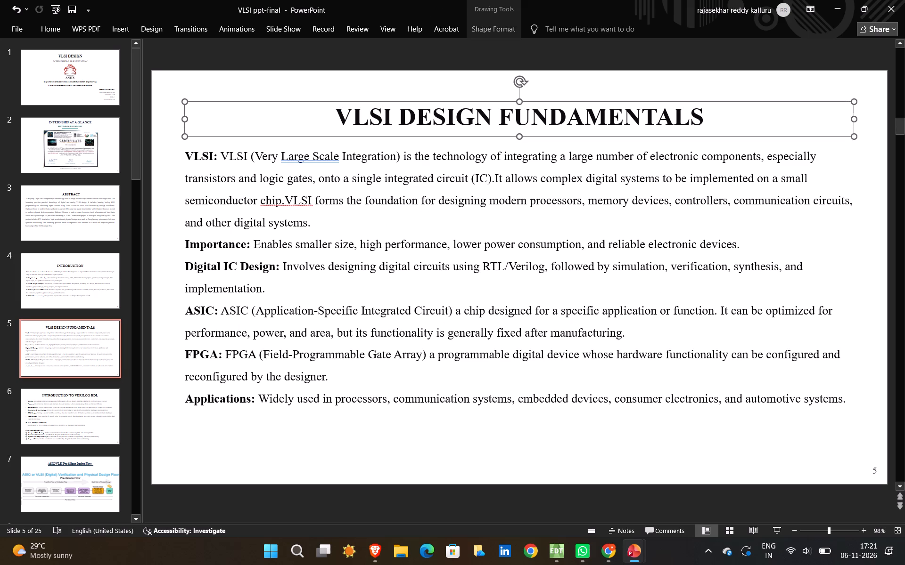
left_click_drag(337, 112, 650, 128)
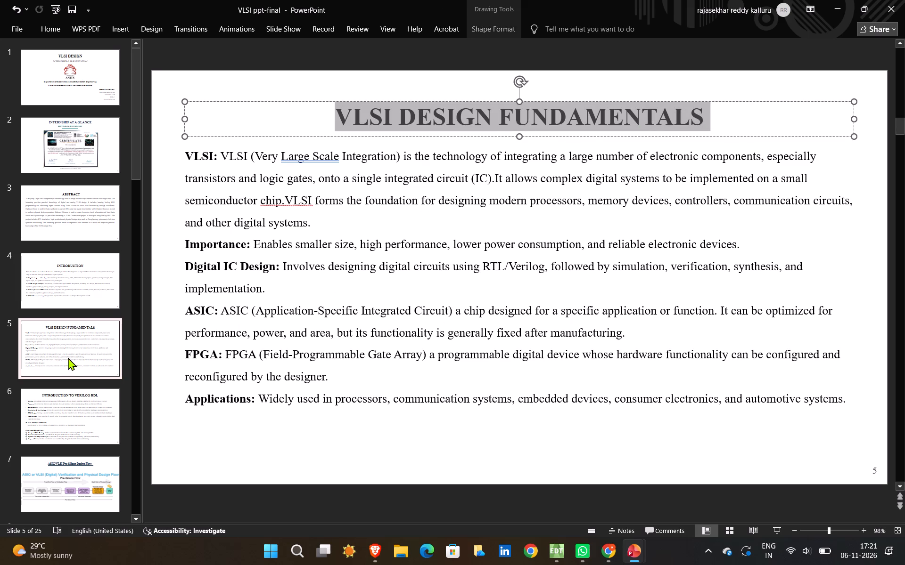
left_click(74, 403)
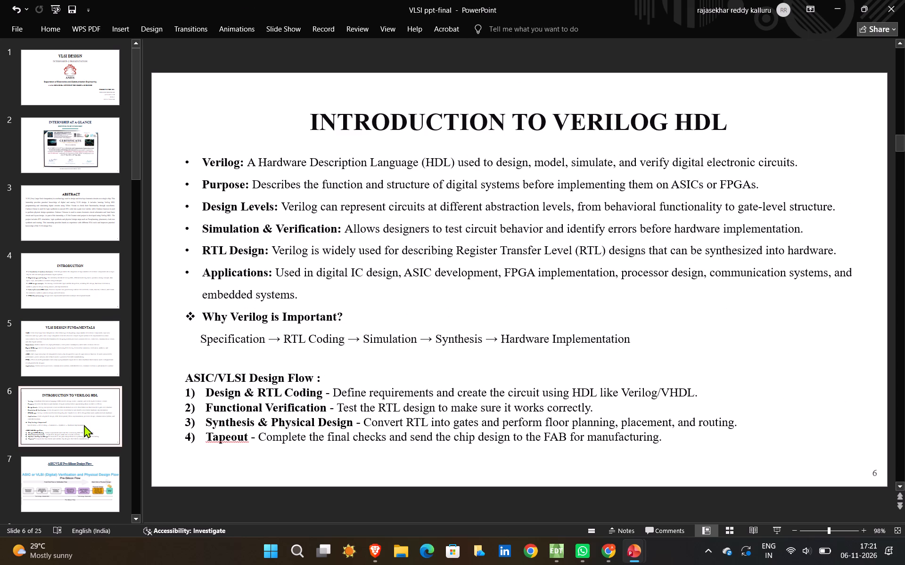
left_click(87, 463)
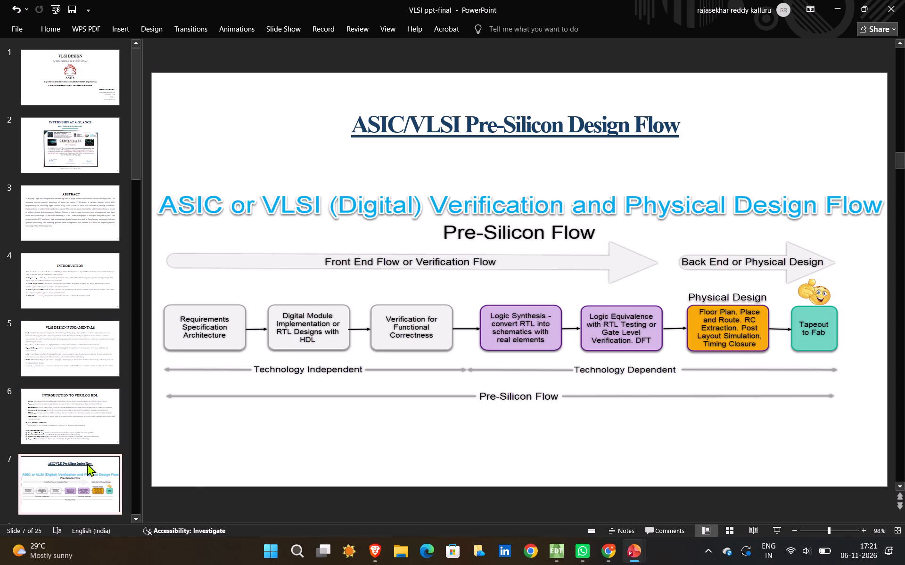
left_click(79, 428)
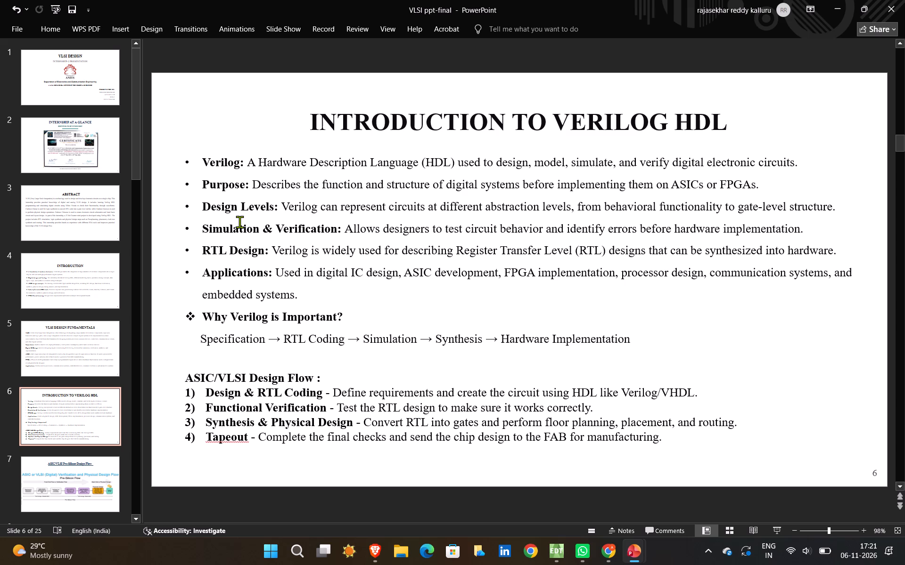
left_click(51, 466)
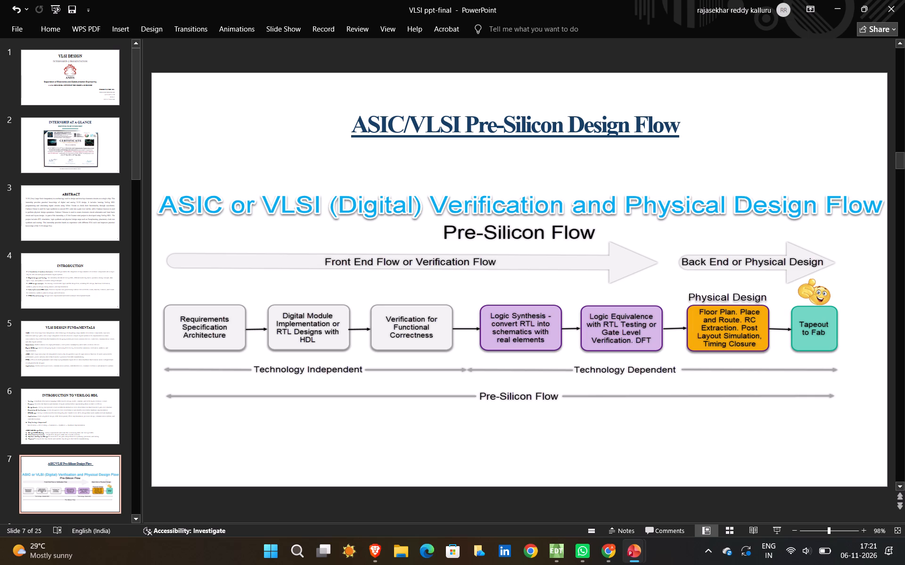
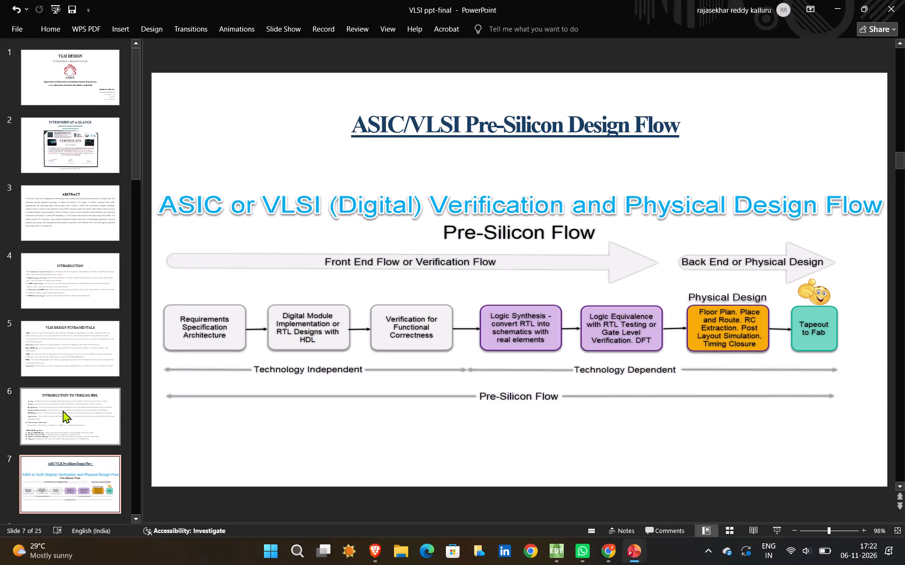
Look through the slides from VERILOG HDL & MODELLING through to the end of the deck, checking their headings and body formatting.
scroll(58, 422, "down", 1)
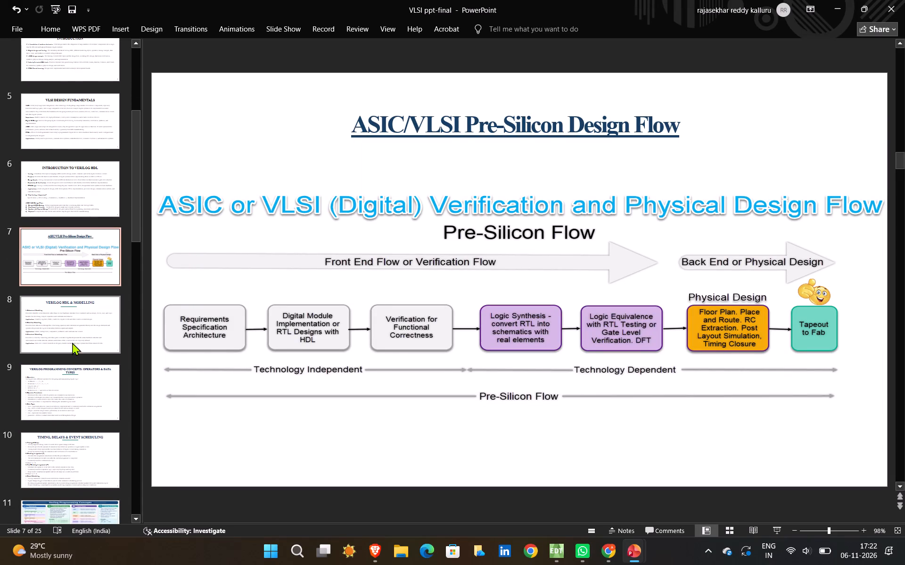
left_click(72, 328)
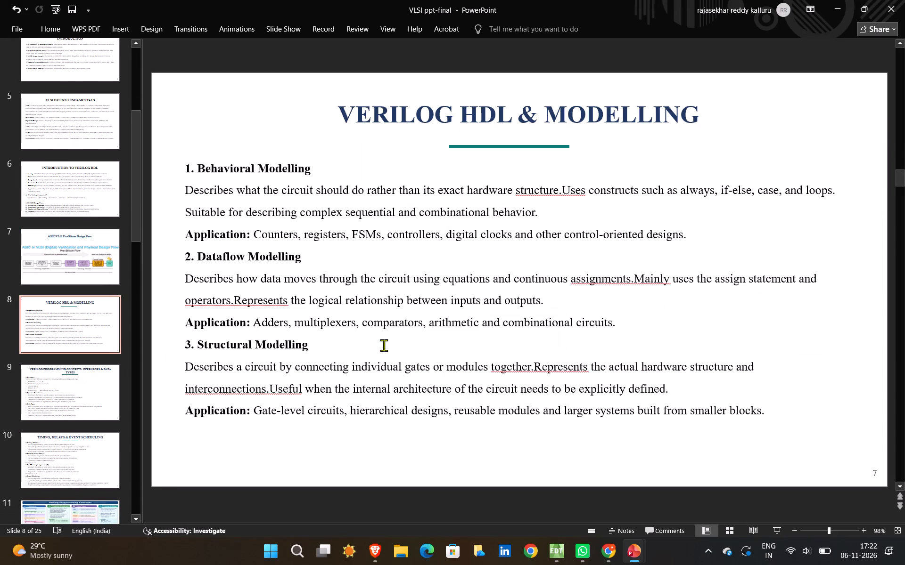
left_click(53, 393)
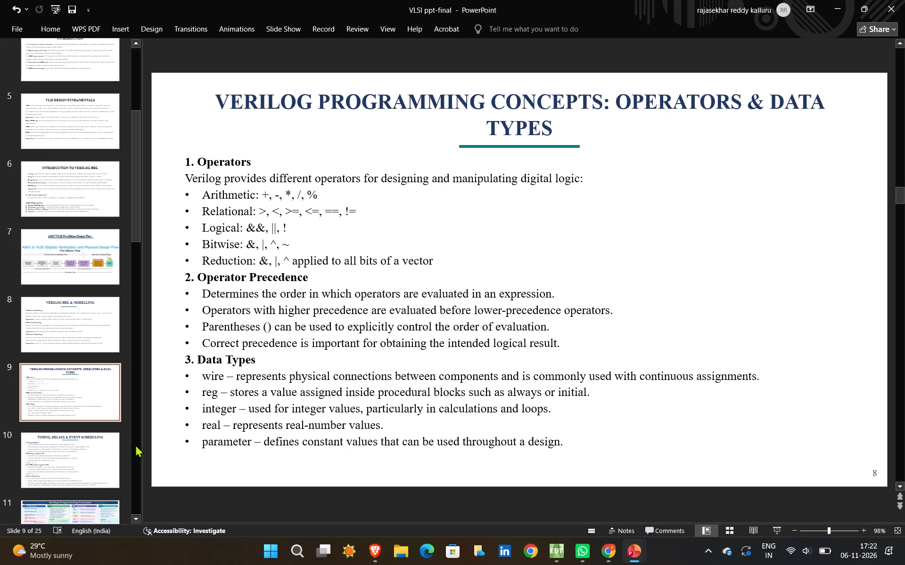
left_click(80, 455)
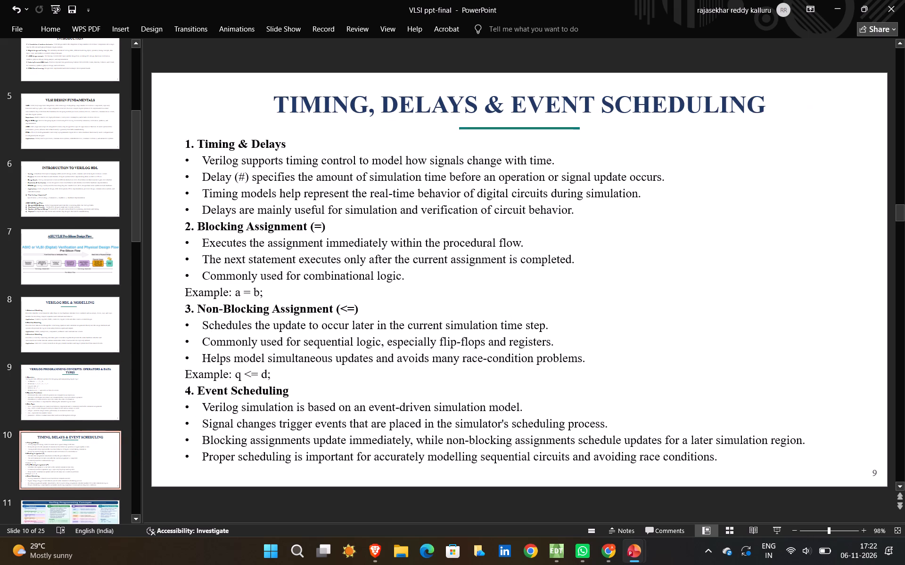
scroll(76, 383, "down", 1)
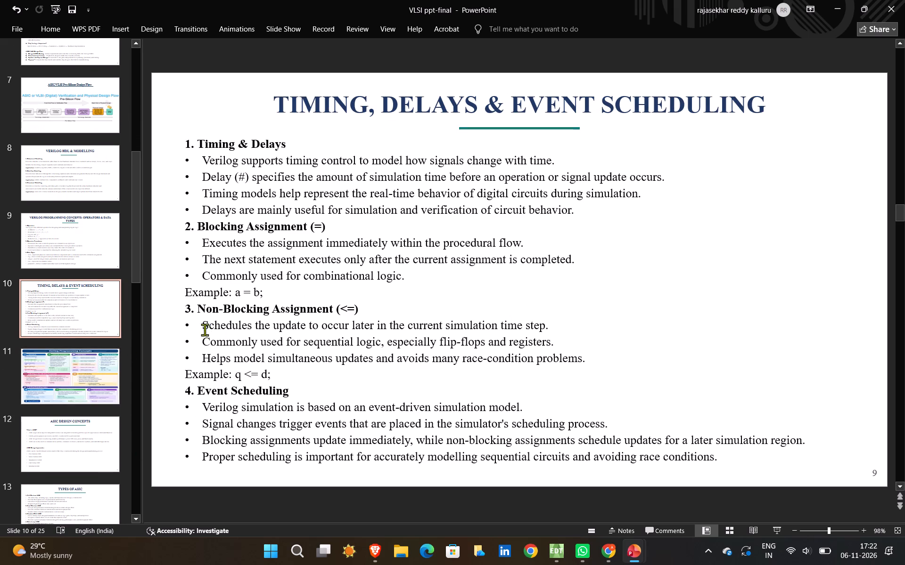
left_click(76, 358)
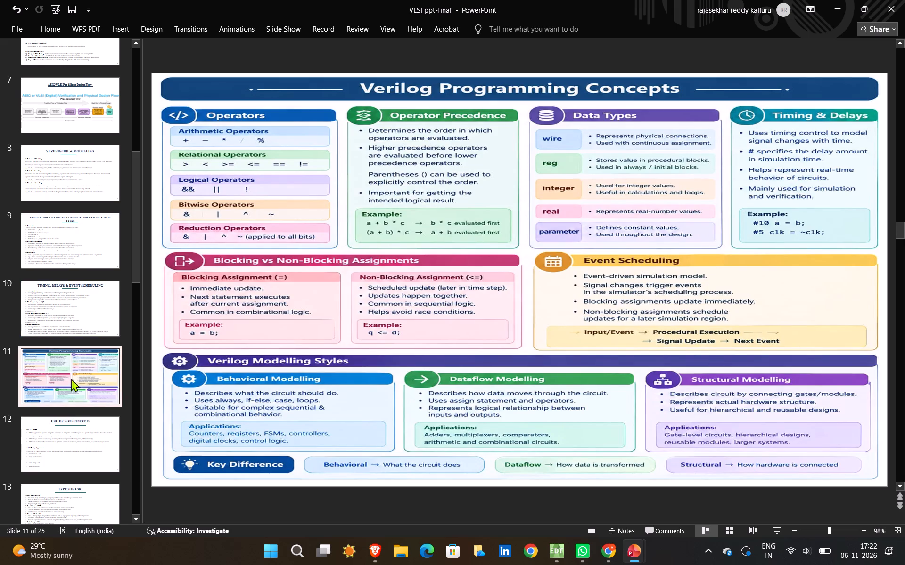
left_click(66, 445)
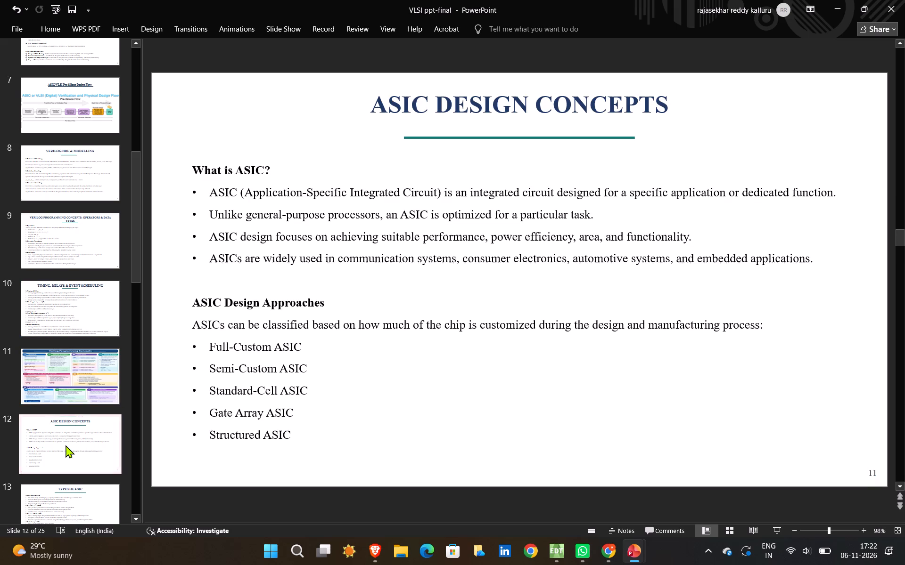
left_click(62, 498)
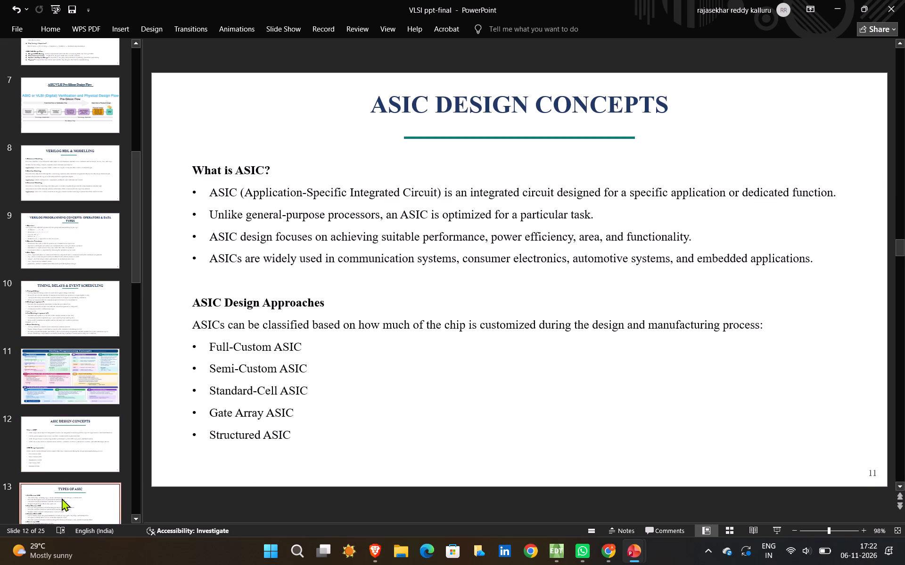
scroll(74, 443, "down", 1)
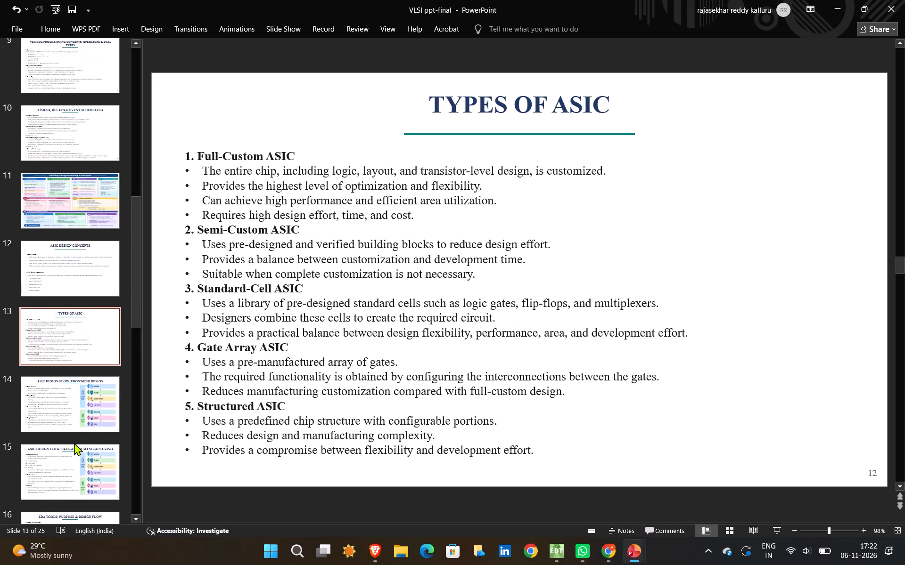
scroll(74, 443, "down", 4)
left_click(58, 360)
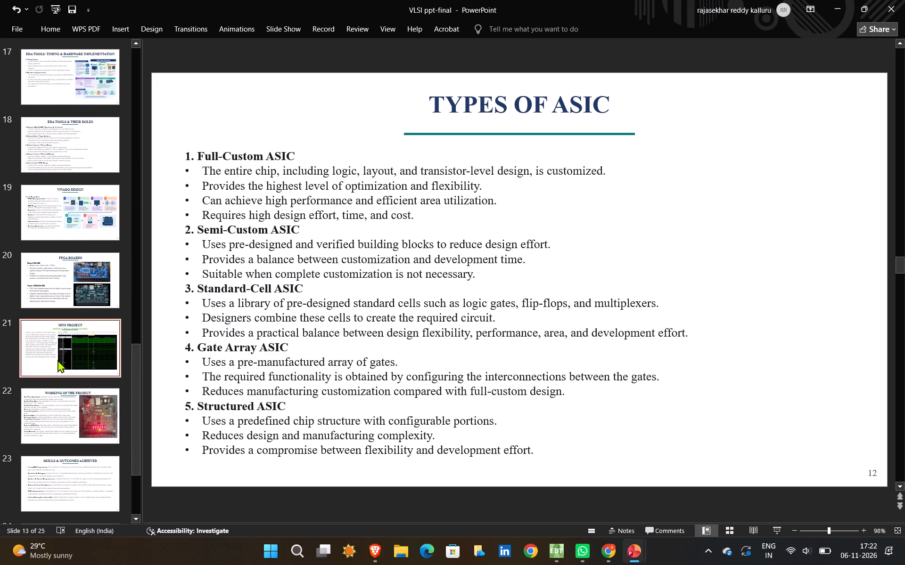
left_click(66, 279)
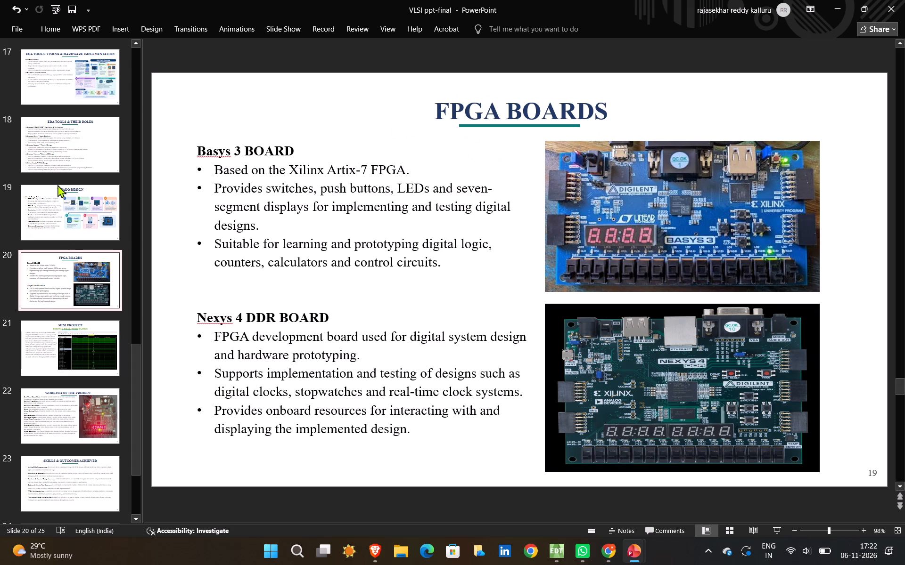
scroll(70, 290, "down", 3)
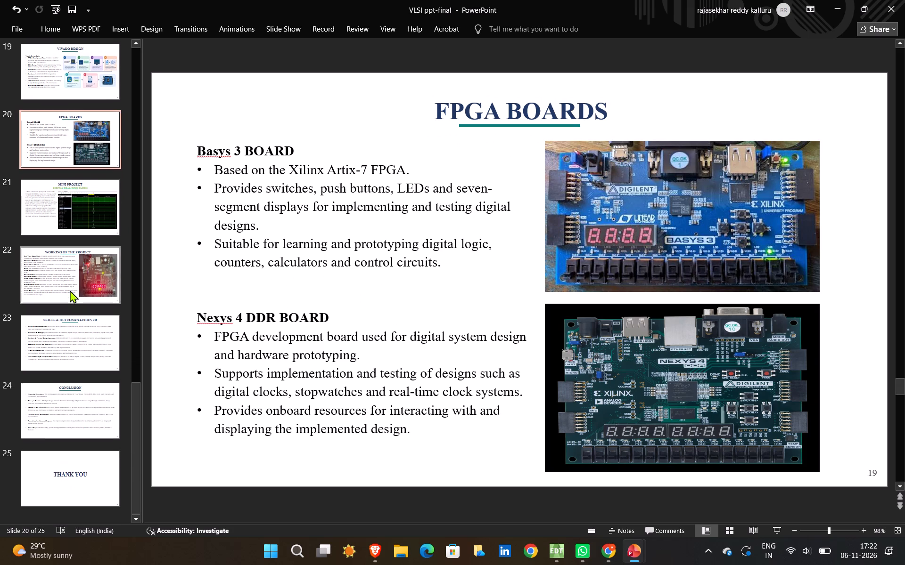
Compare the headings and layout of slides 4 to 6 with the ASIC/VLSI Pre-Silicon Design Flow slide.
scroll(70, 290, "up", 4)
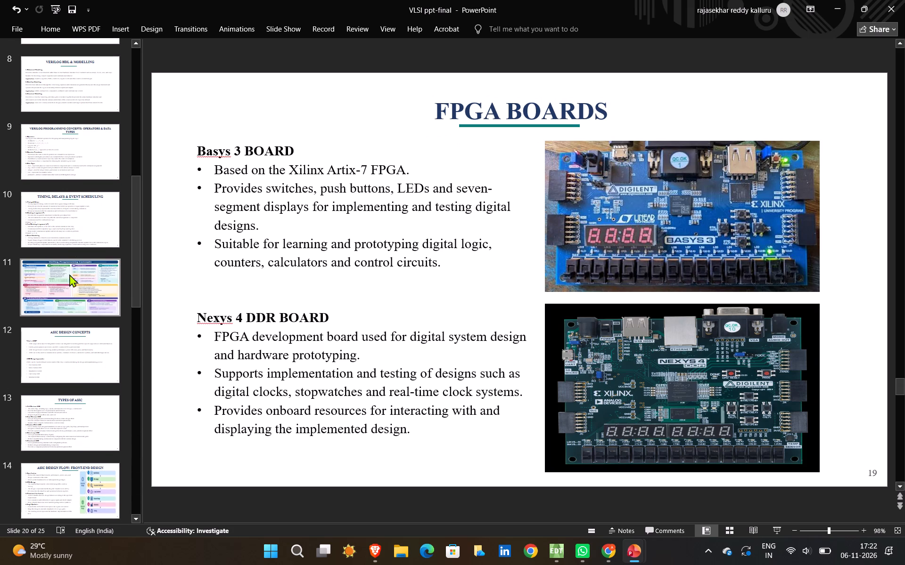
scroll(73, 179, "up", 2)
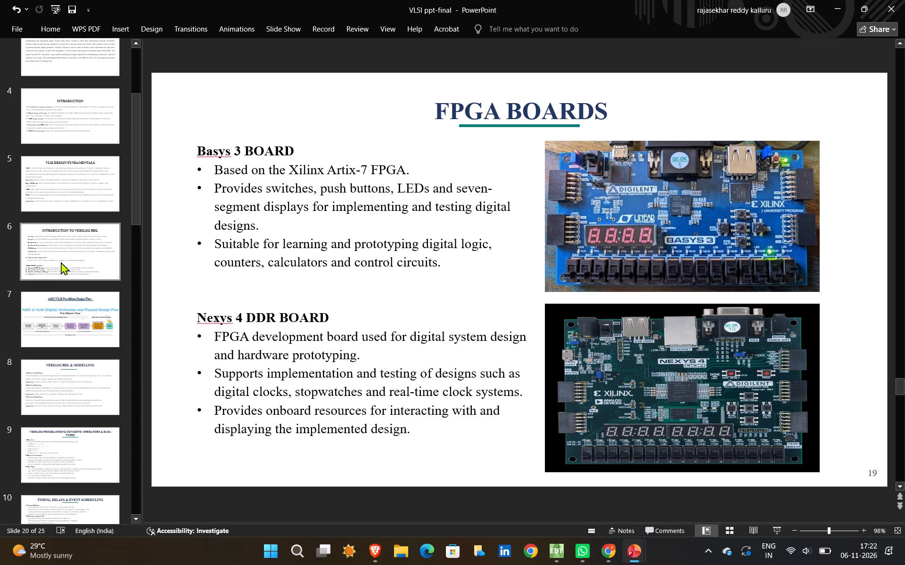
left_click(81, 179)
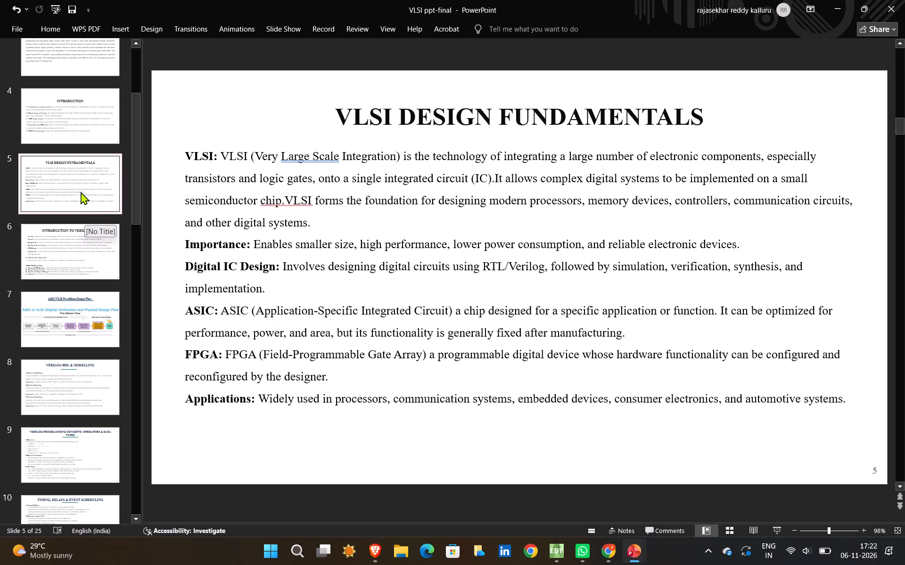
left_click(62, 244)
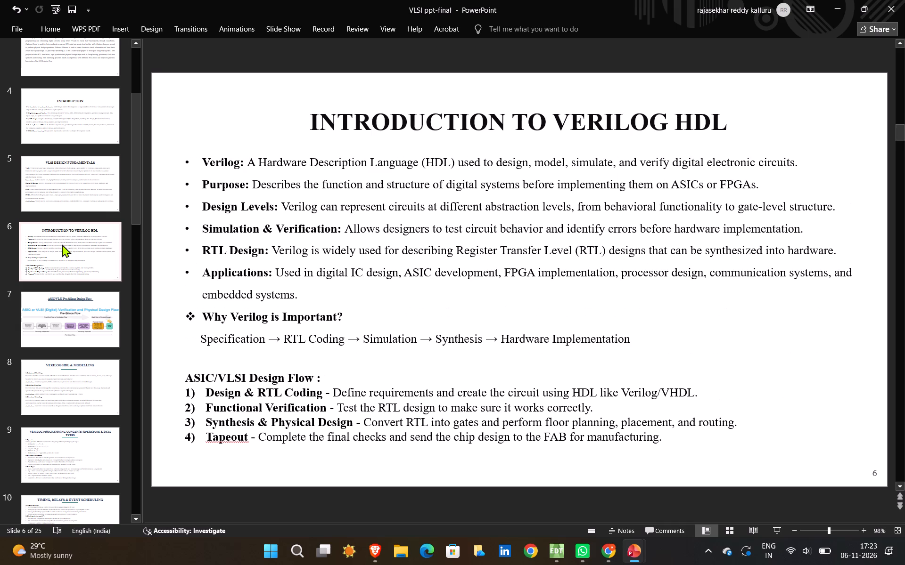
left_click(67, 173)
left_click(82, 114)
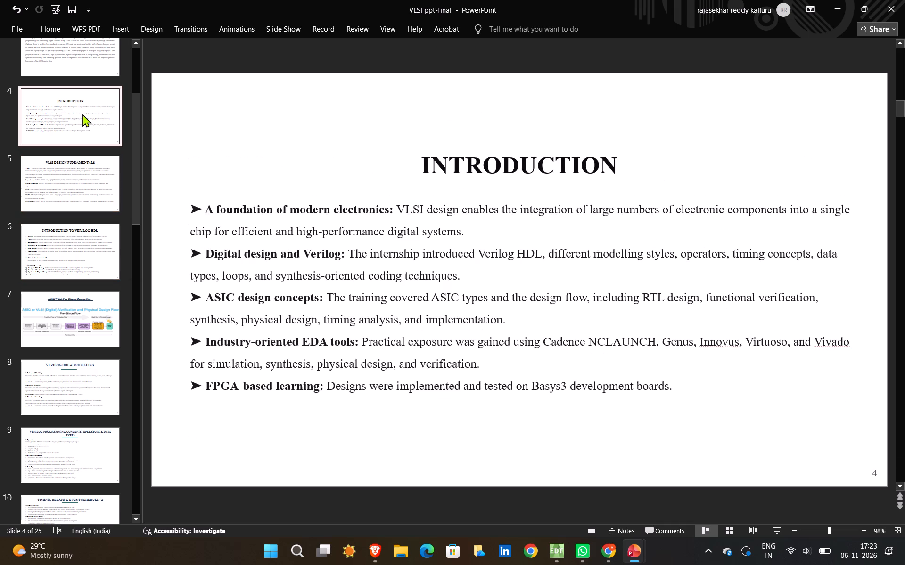
left_click(63, 299)
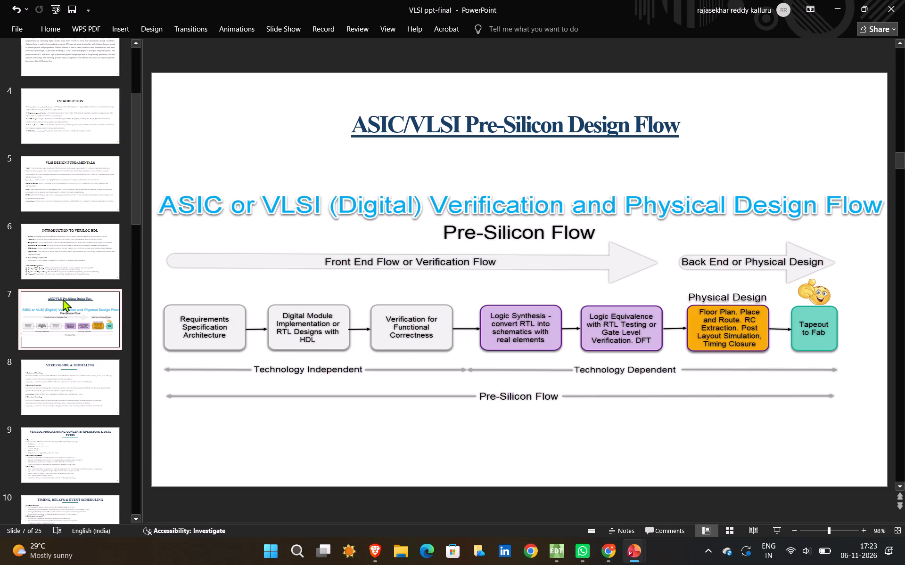
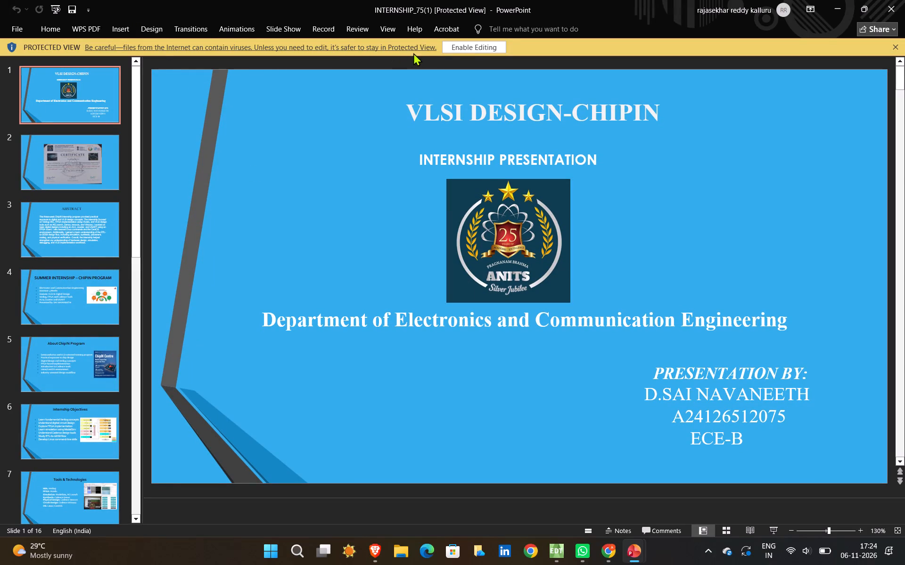
Enable editing of the protected INTERNSHIP_75(1) presentation.
left_click(476, 42)
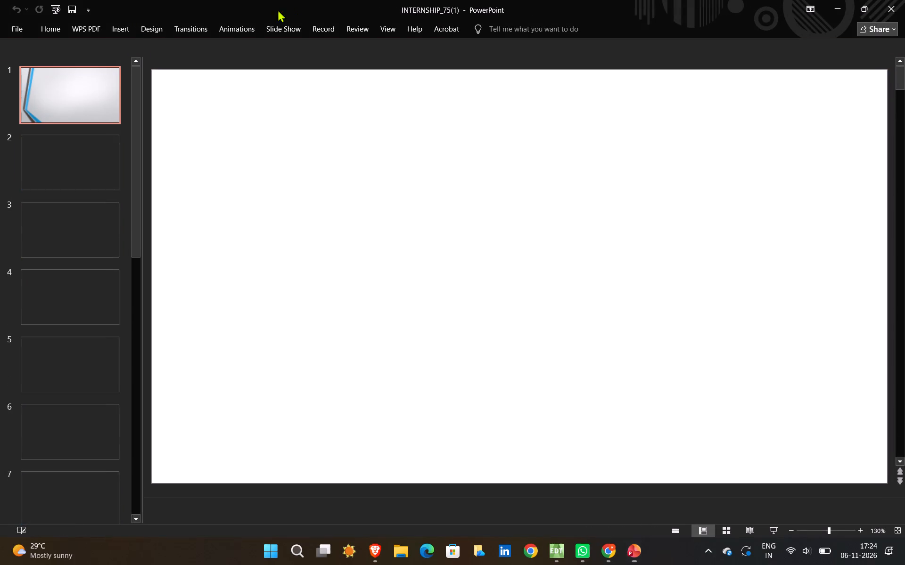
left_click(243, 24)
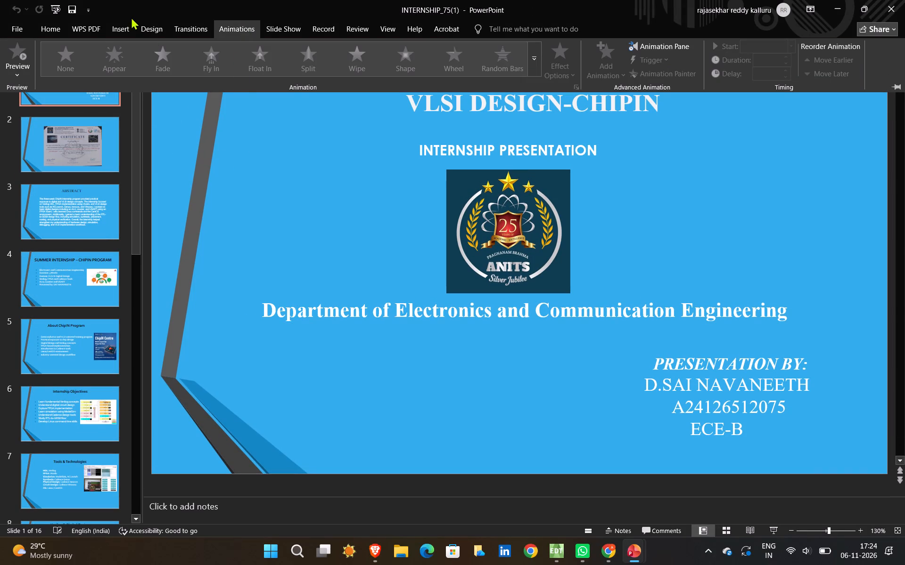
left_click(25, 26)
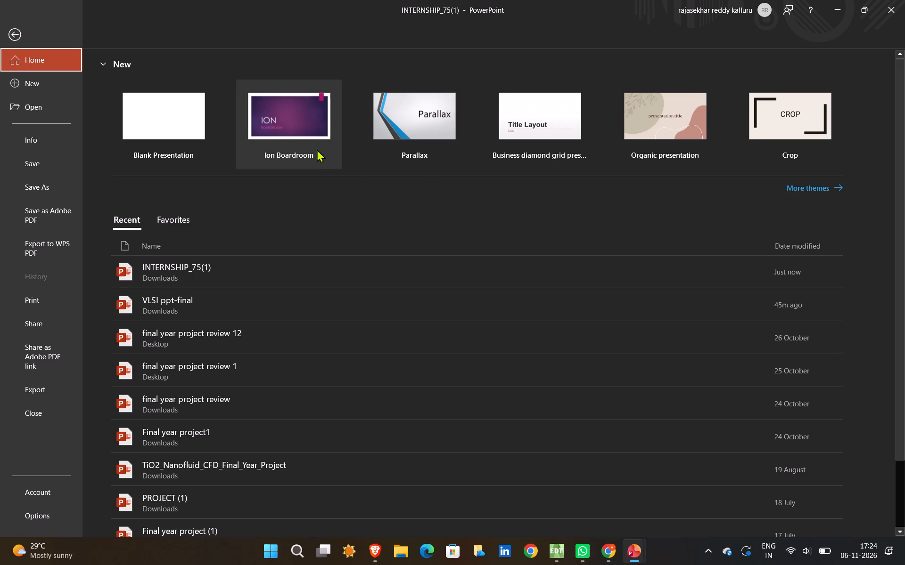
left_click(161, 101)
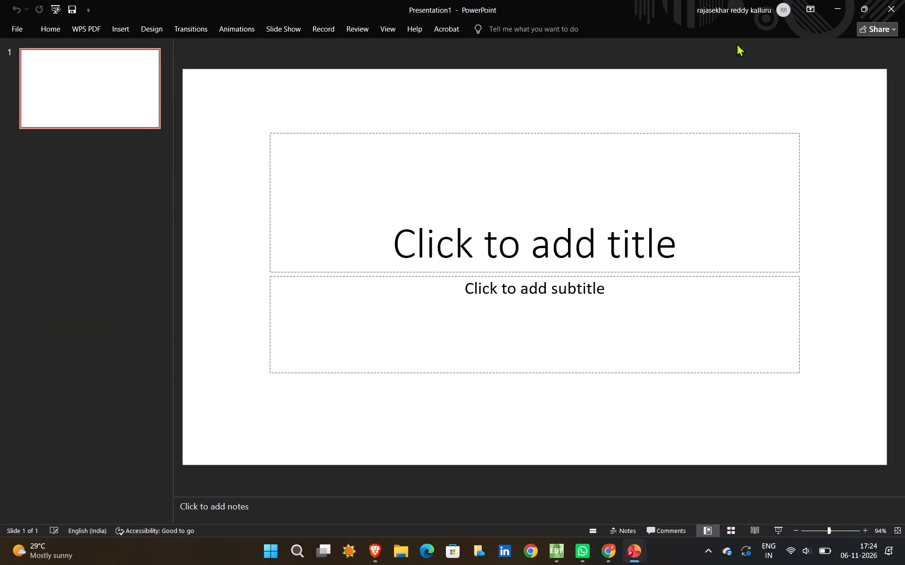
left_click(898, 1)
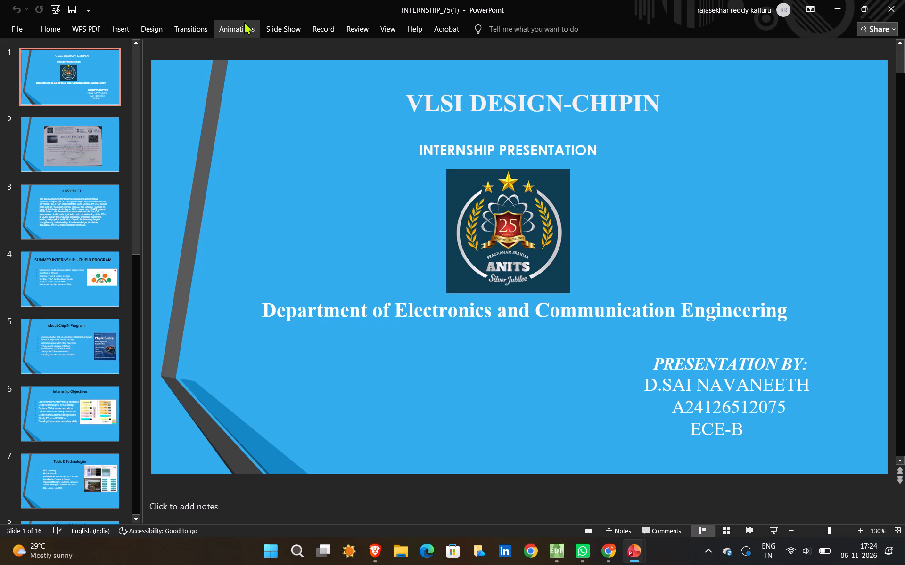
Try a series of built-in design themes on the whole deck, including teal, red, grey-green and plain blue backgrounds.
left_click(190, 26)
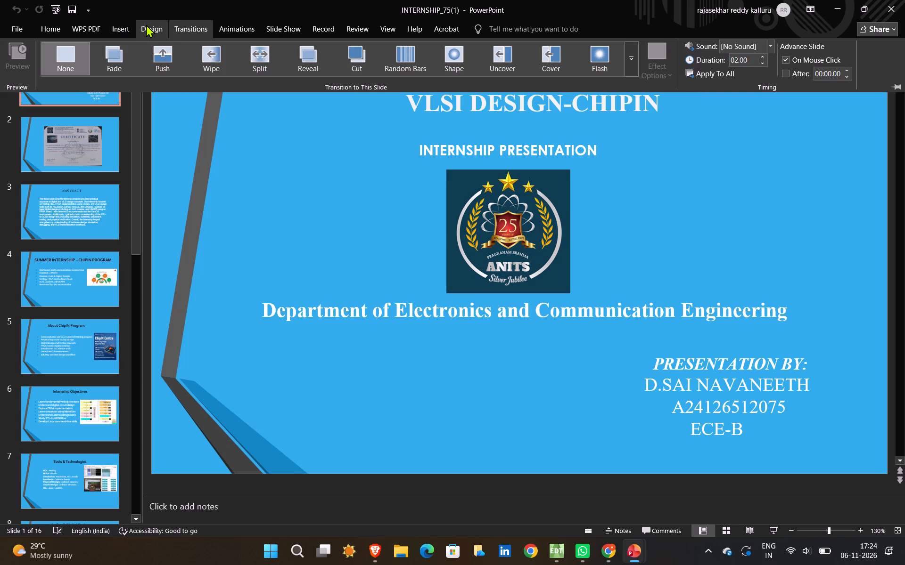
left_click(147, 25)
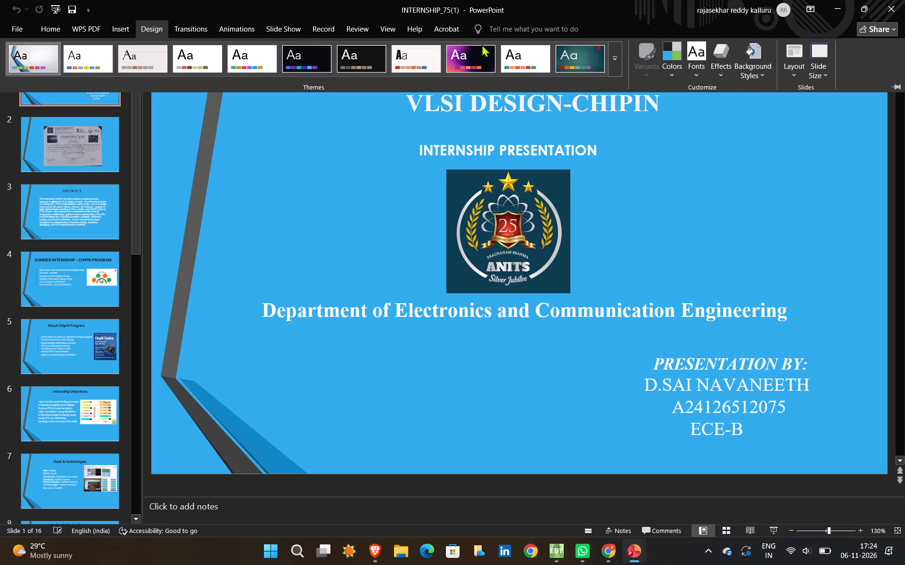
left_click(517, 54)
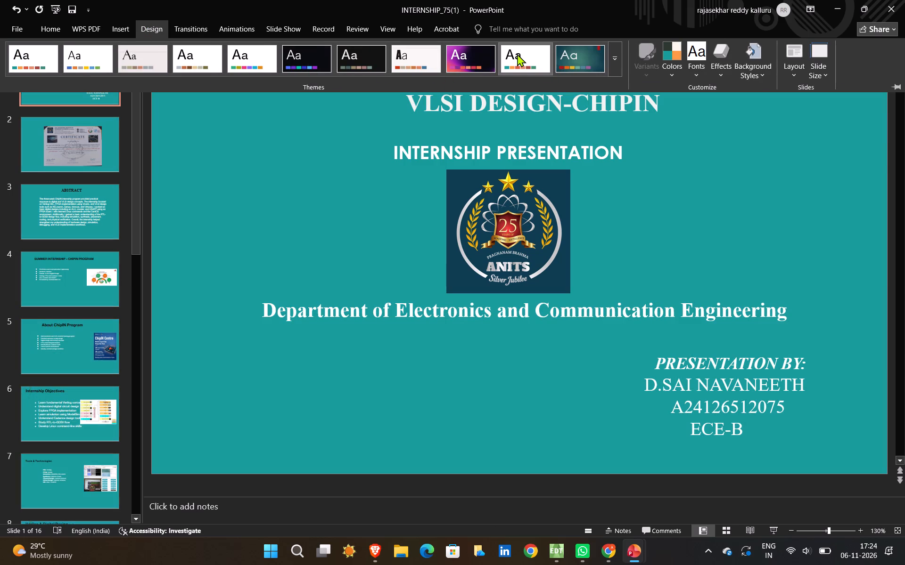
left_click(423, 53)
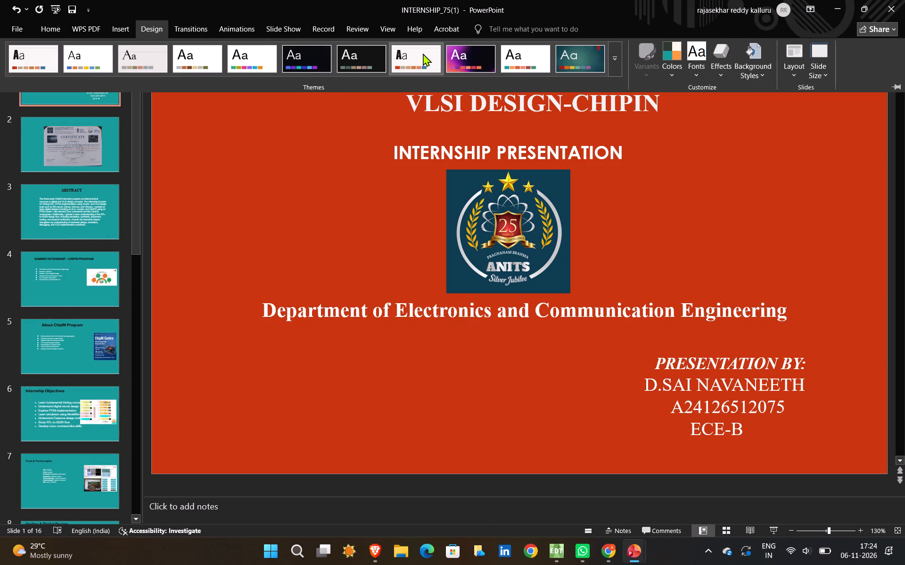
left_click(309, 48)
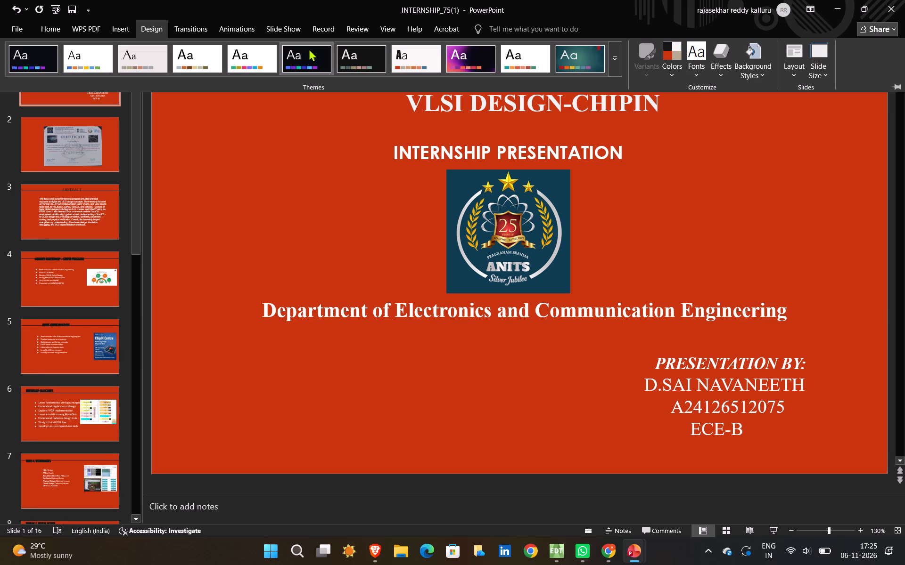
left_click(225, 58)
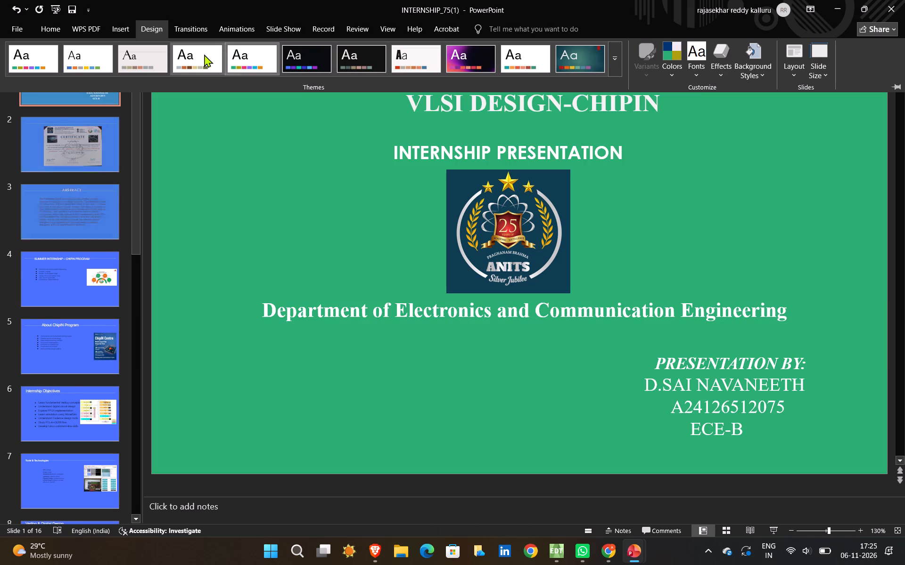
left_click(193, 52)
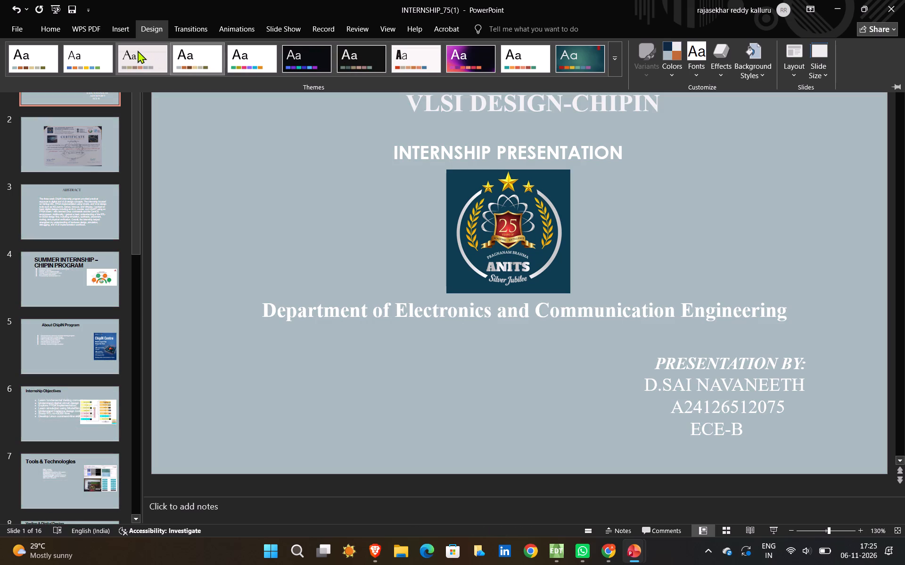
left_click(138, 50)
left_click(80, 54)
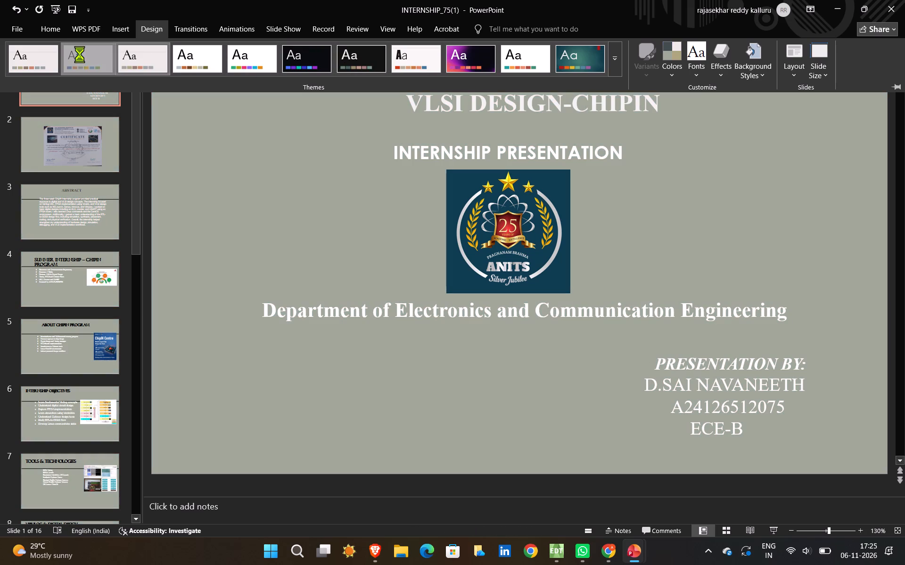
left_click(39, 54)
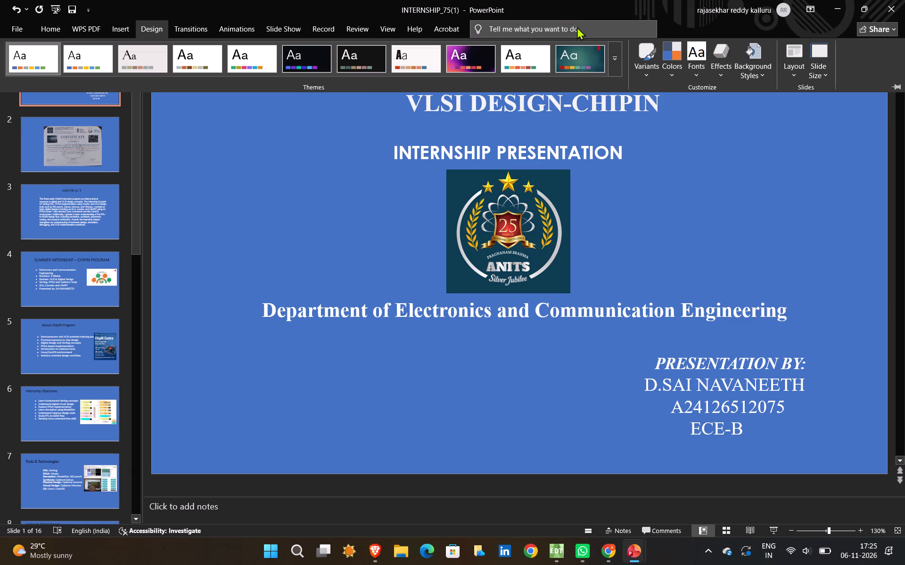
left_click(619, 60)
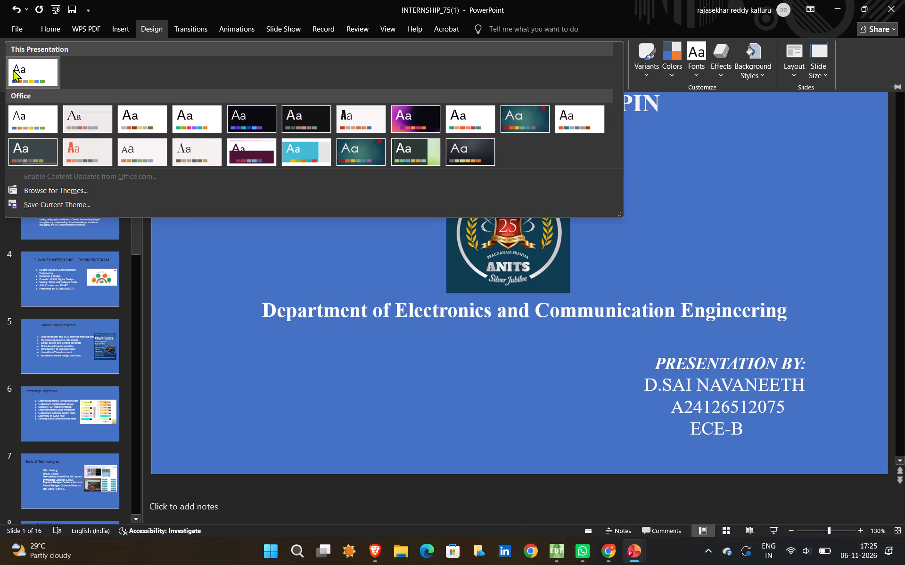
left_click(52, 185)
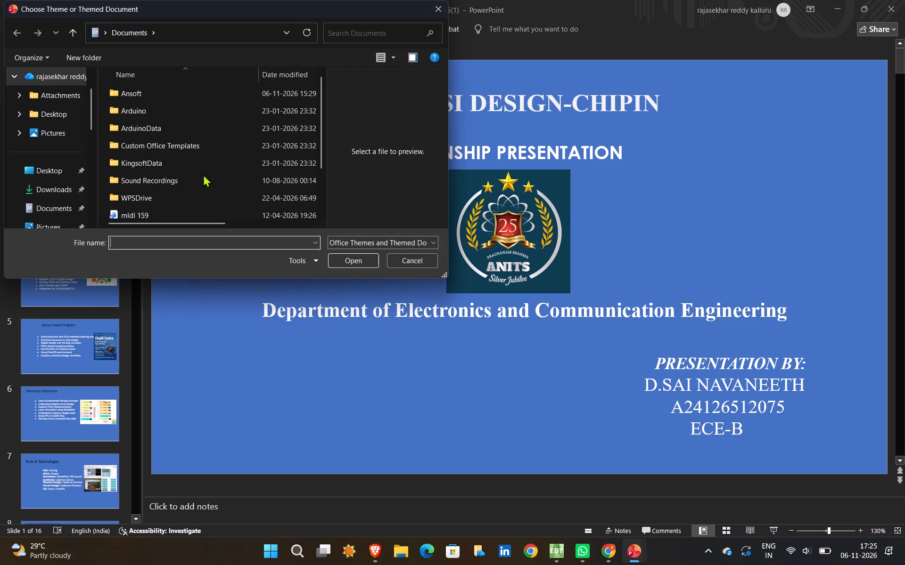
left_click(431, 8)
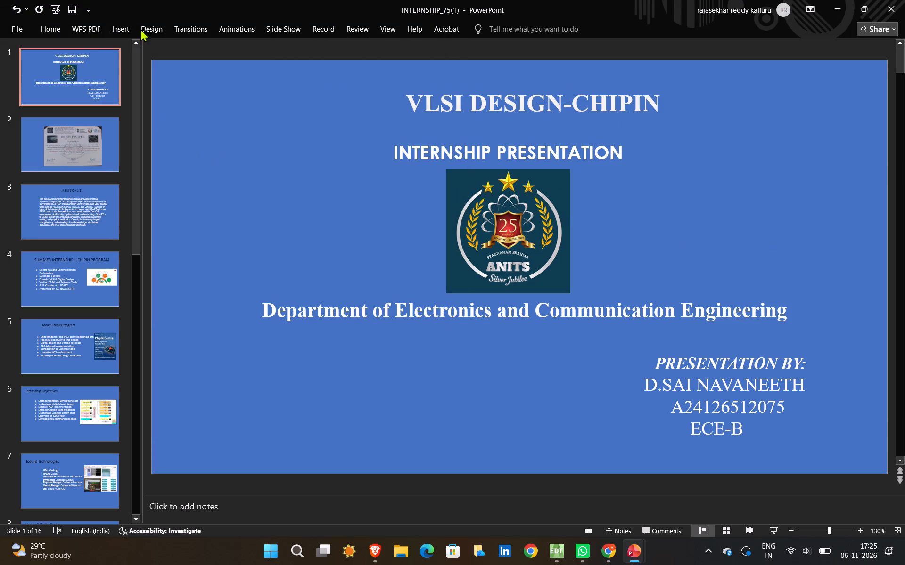
Apply the built-in theme that gives all slides a plain pale grey-blue background.
left_click(149, 28)
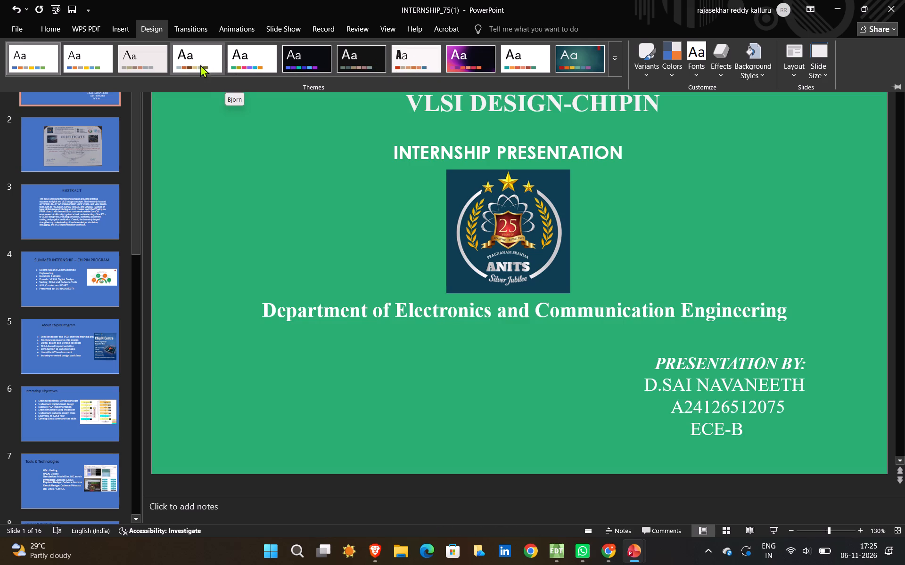
left_click(195, 60)
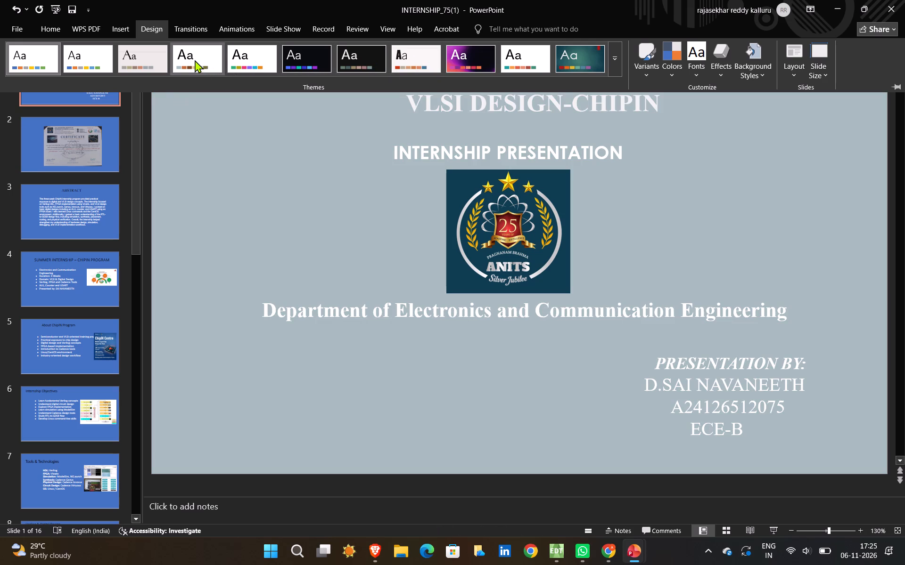
Look through slides 5 to 11, checking how their headings, body text and images sit in the new theme.
left_click(70, 356)
left_click(75, 410)
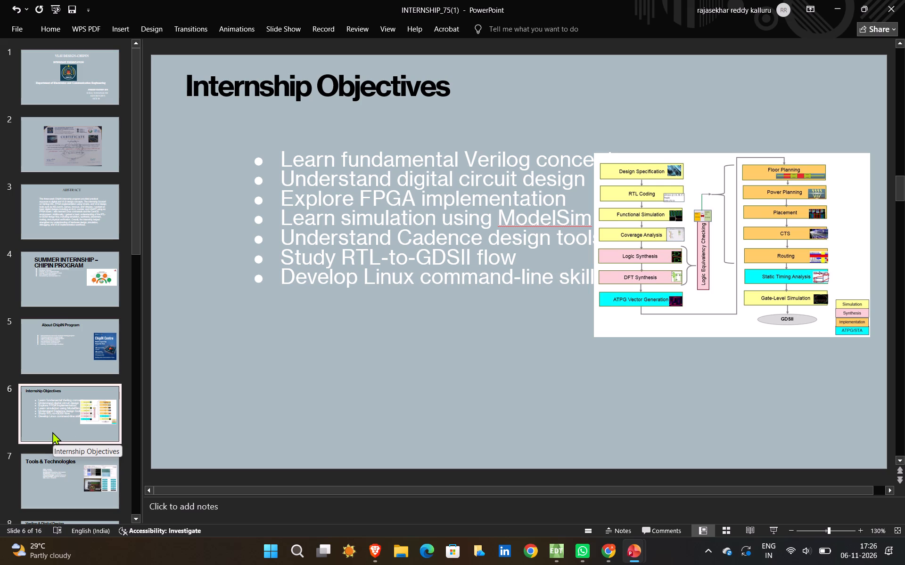
left_click(69, 479)
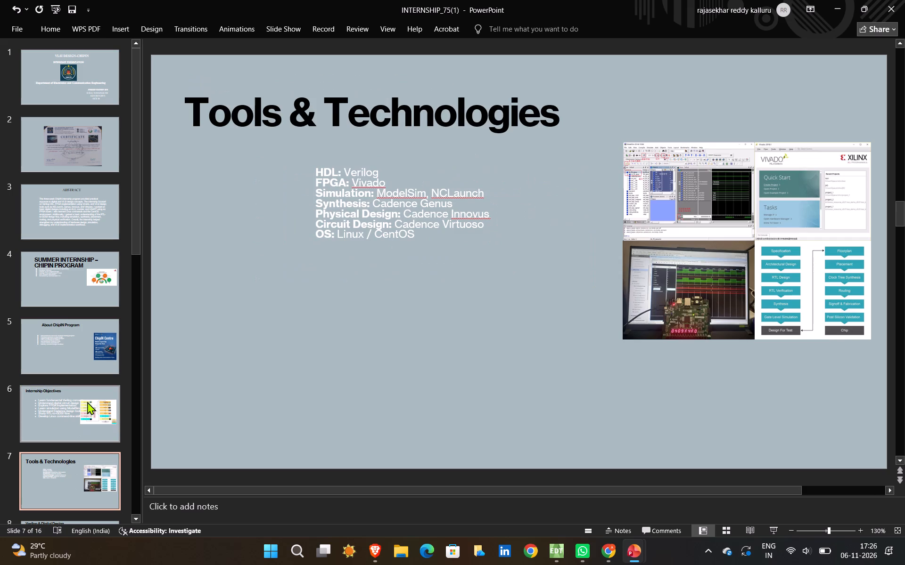
scroll(87, 399, "down", 1)
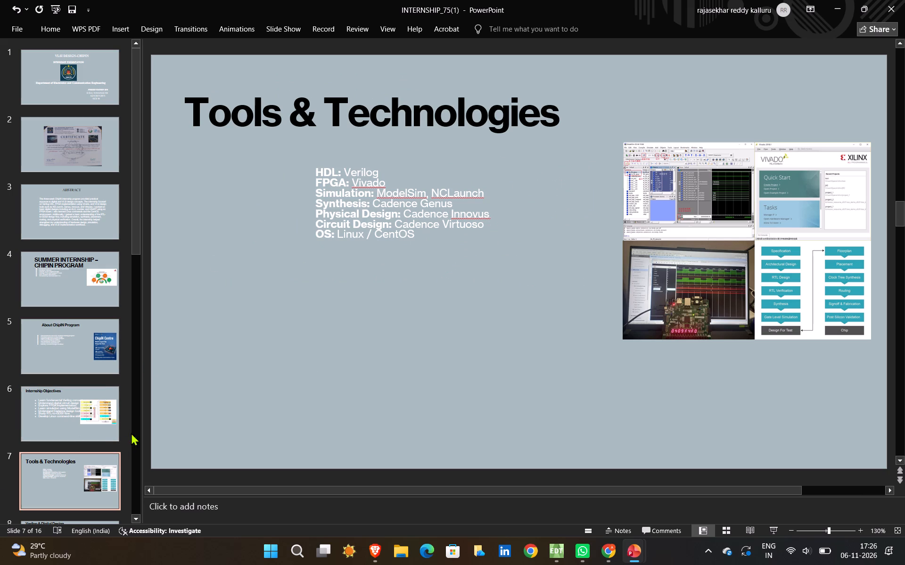
scroll(82, 432, "down", 1)
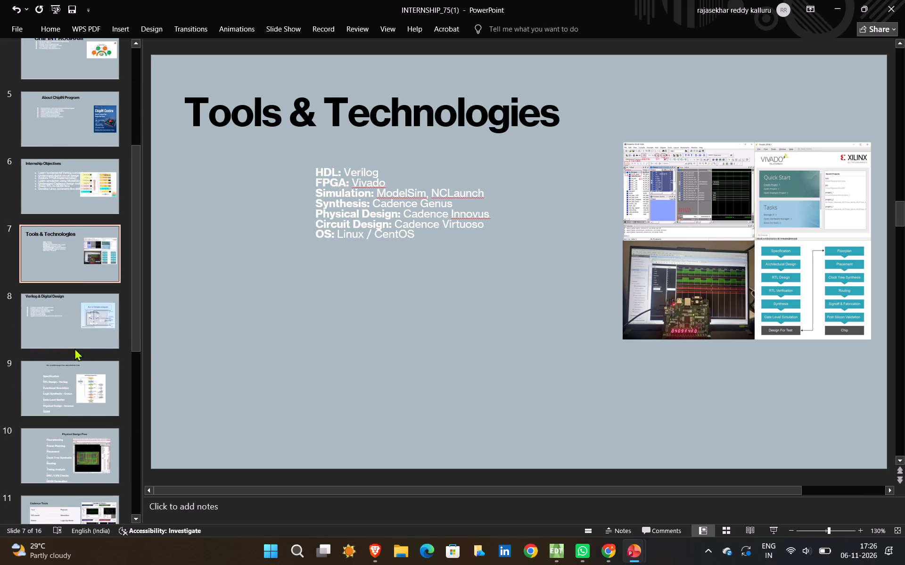
left_click(63, 307)
left_click(73, 359)
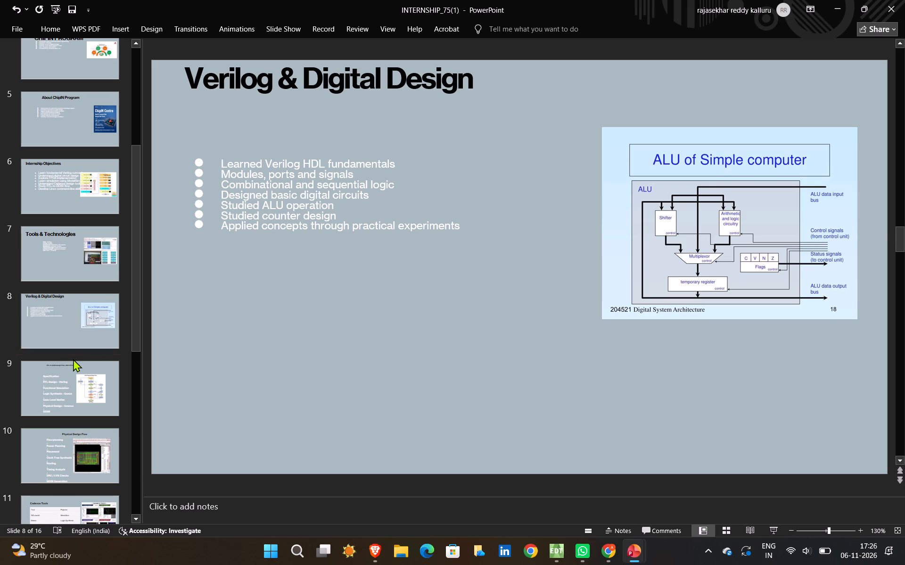
left_click(73, 382)
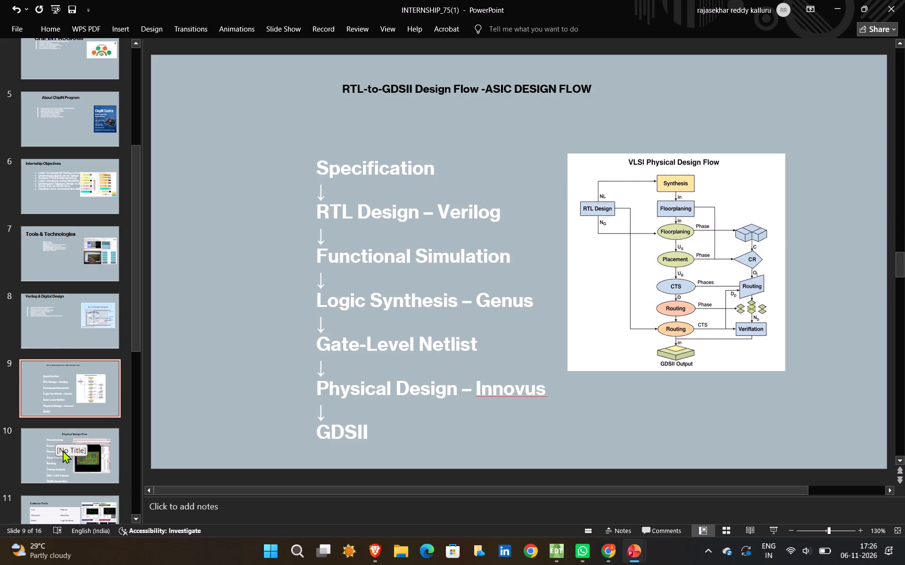
left_click(99, 461)
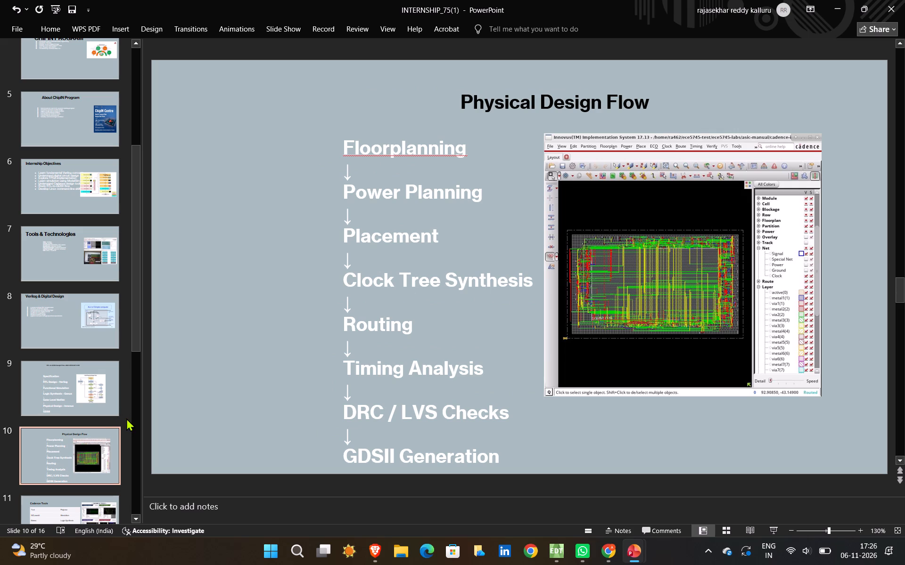
left_click(54, 391)
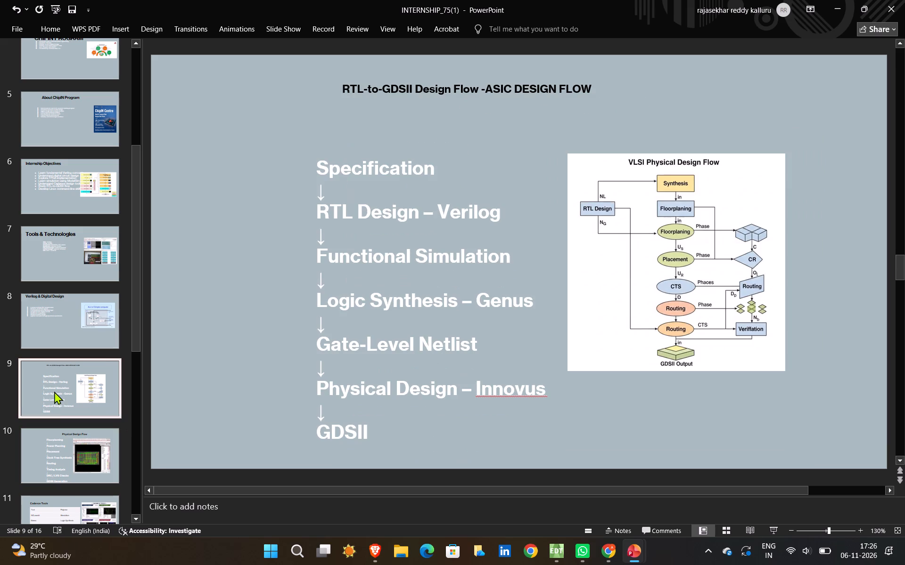
left_click(59, 312)
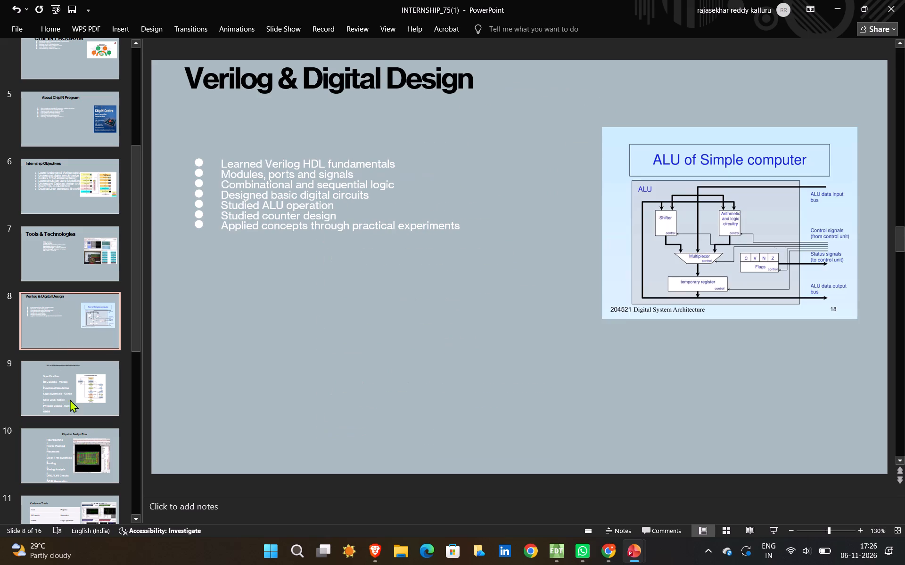
scroll(71, 436, "down", 2)
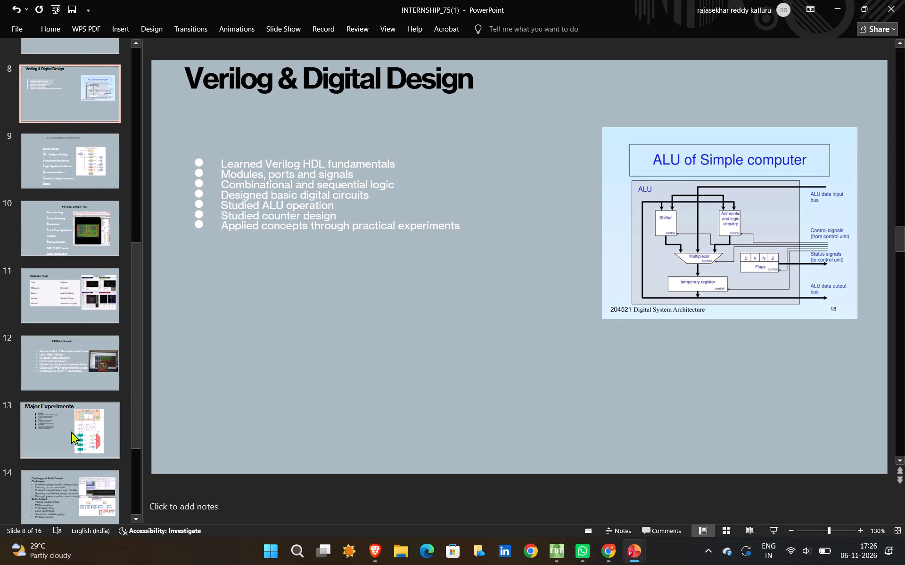
left_click(76, 298)
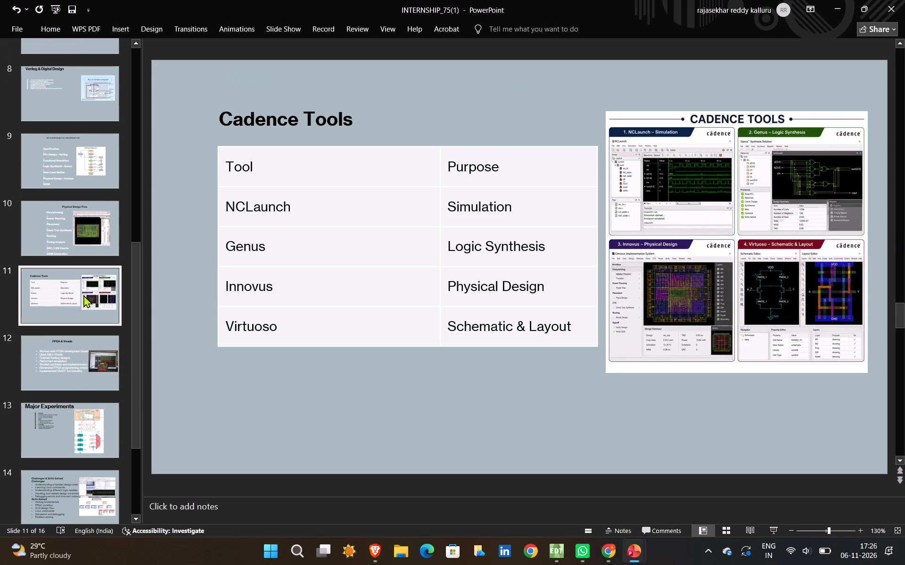